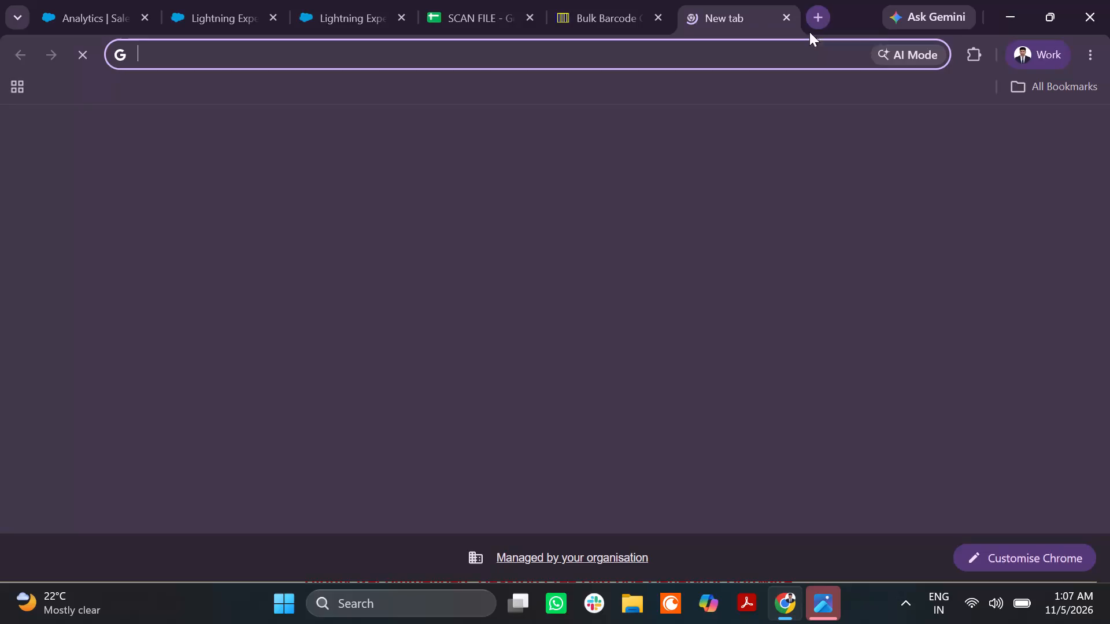
Search Google for "air india cargo tracking" and open the Air India cargo portal result at aicargoportal.airindia.com.
click(493, 355)
text(AIR)
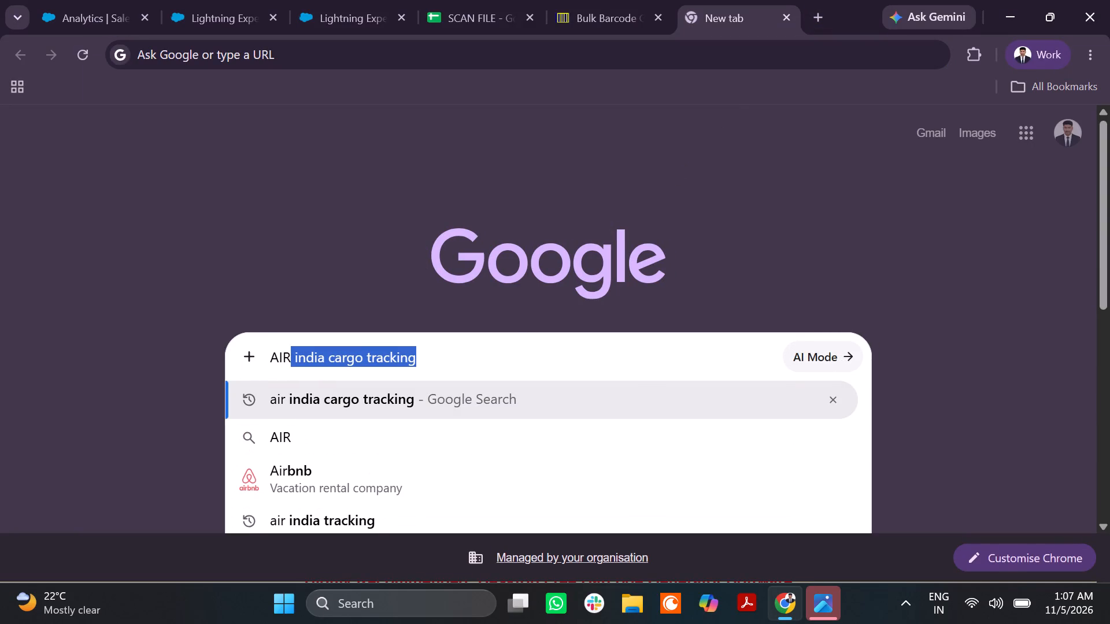
key(Return)
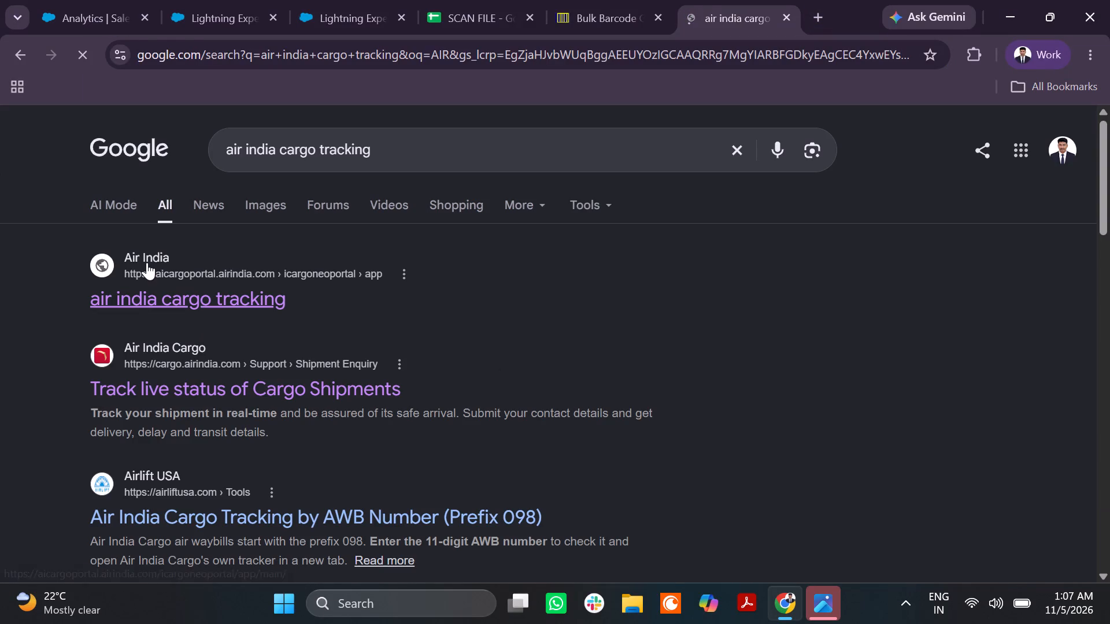
click(147, 262)
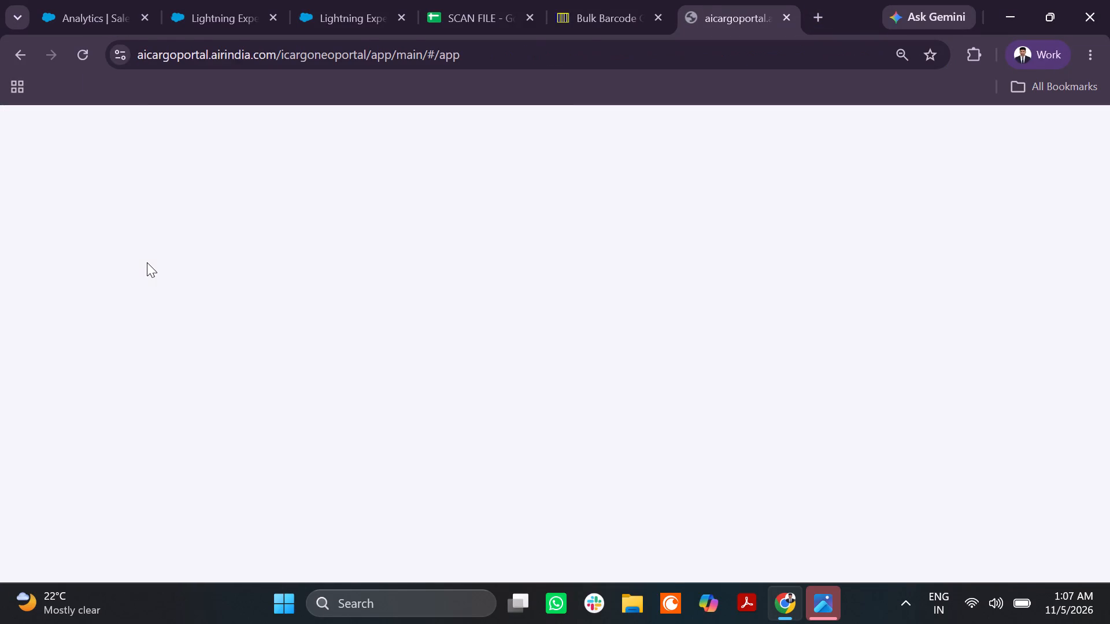
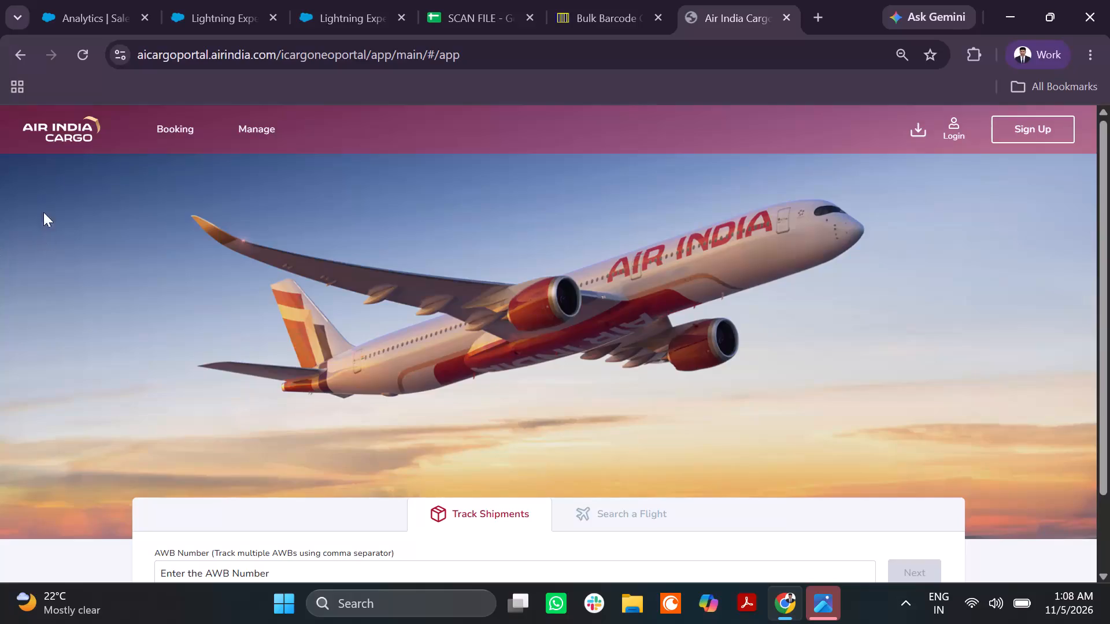
Sign in to the Air India cargo portal using the saved user ID and password.
click(152, 132)
click(183, 126)
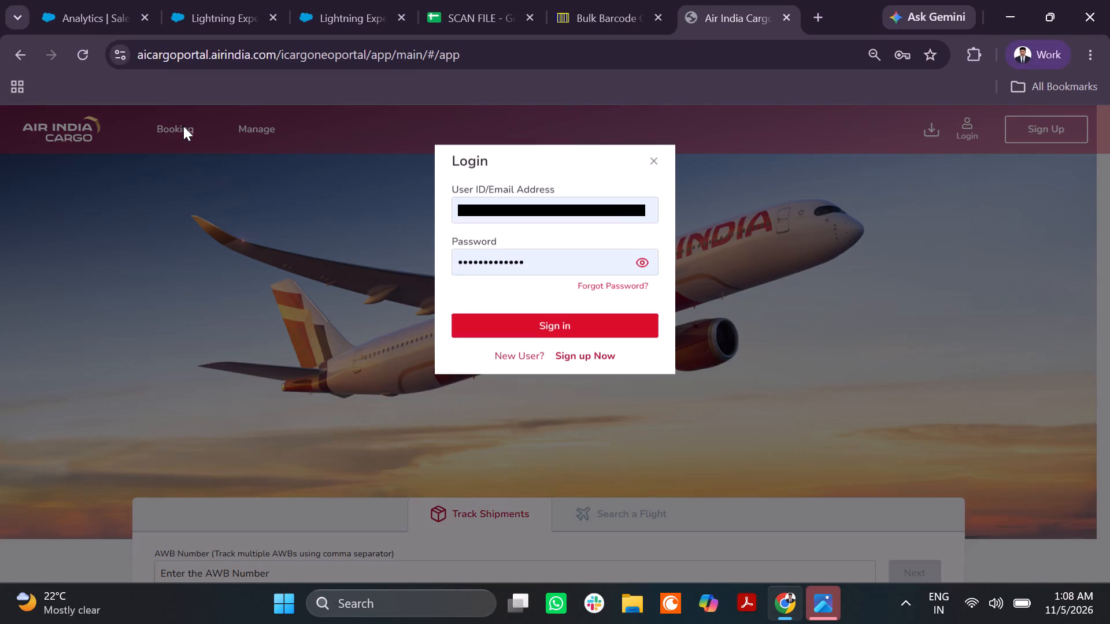
click(574, 217)
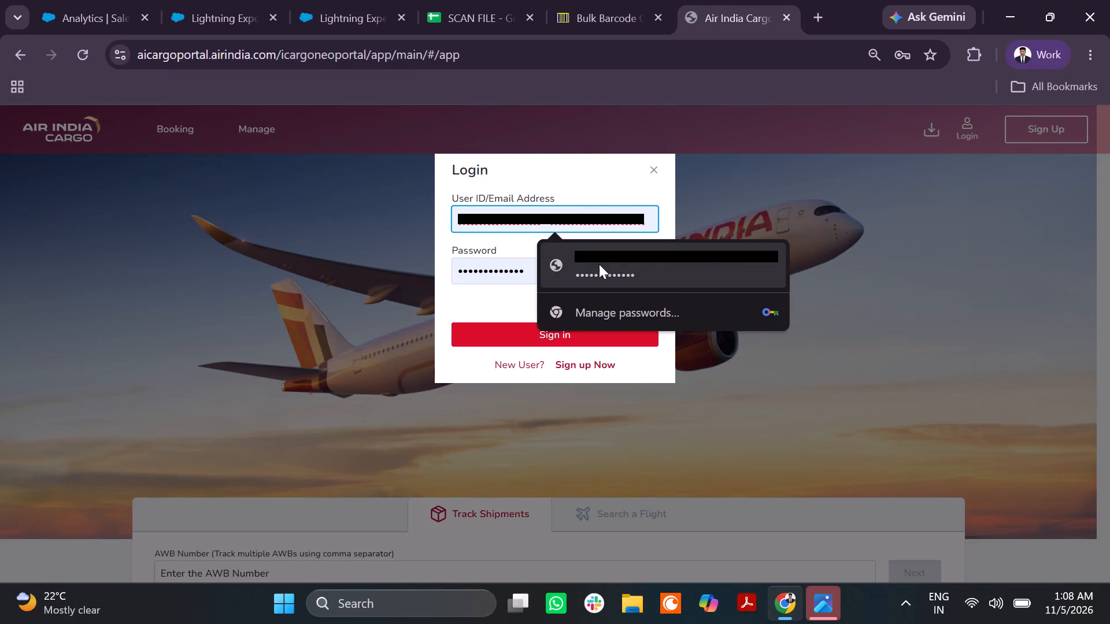
click(601, 264)
click(517, 333)
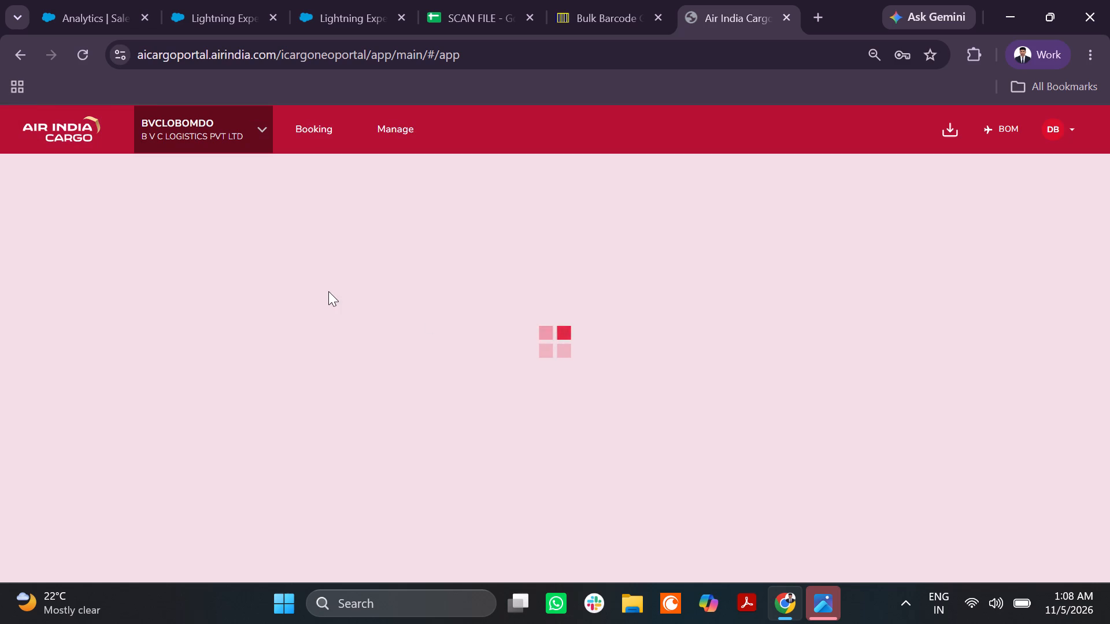
Open the Booking page for entering a new shipment.
click(321, 130)
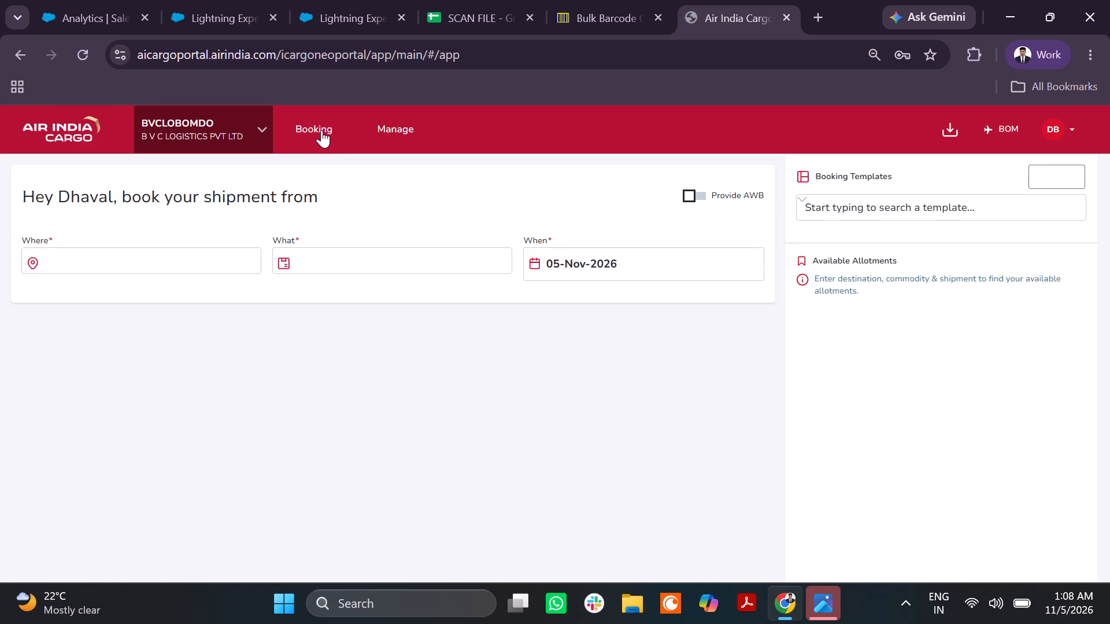
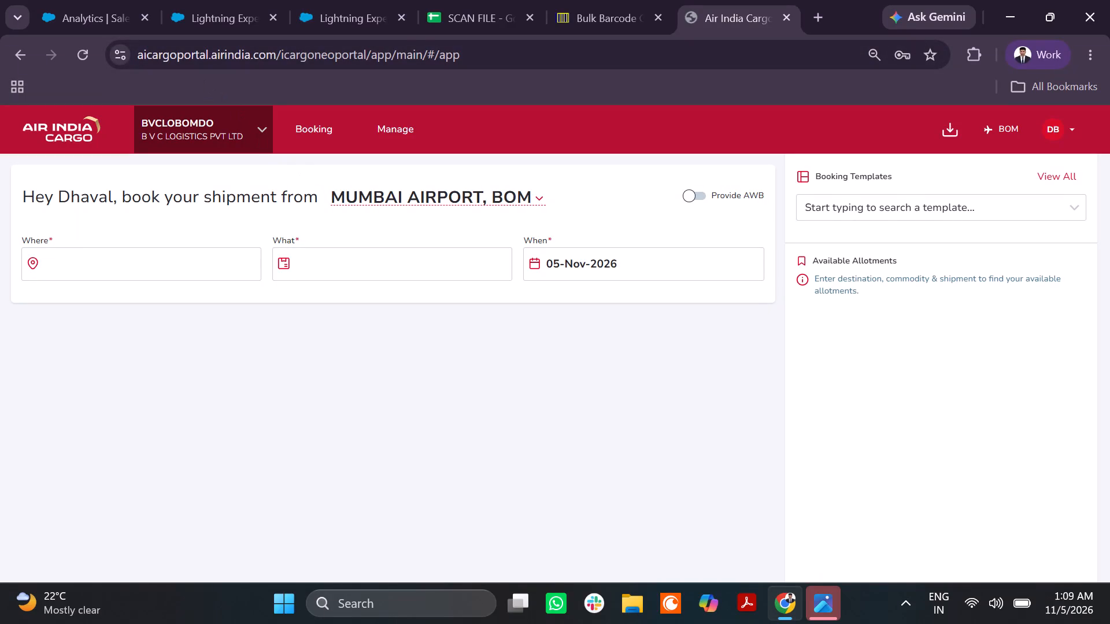
Set the shipment's origin to Jaipur Airport (JAI) and its destination to Mumbai Airport (BOM).
click(393, 202)
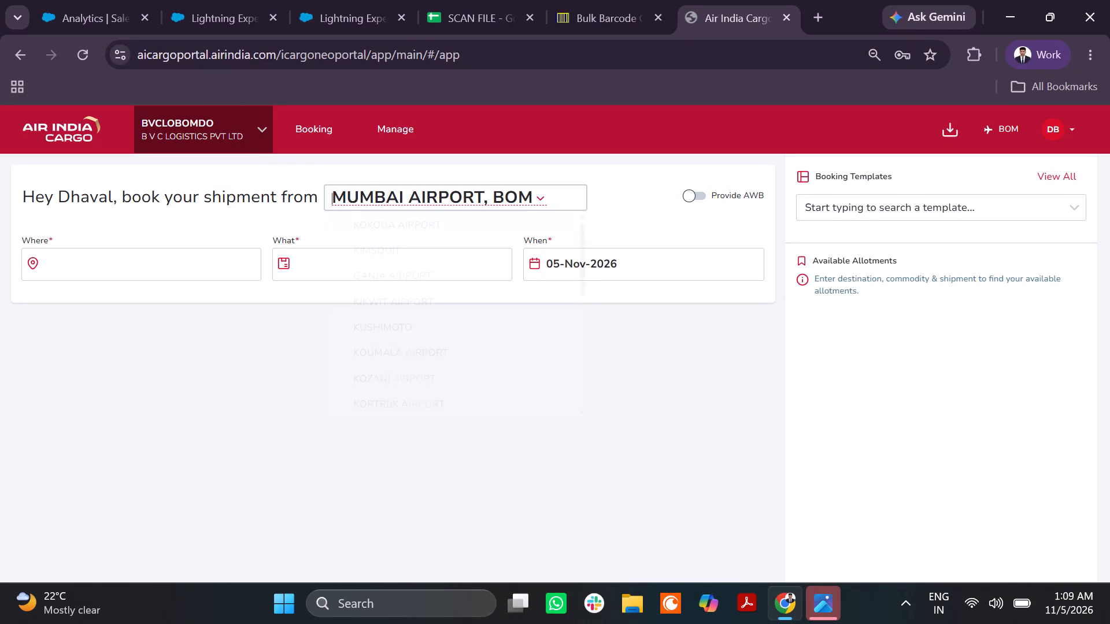
text(JAI)
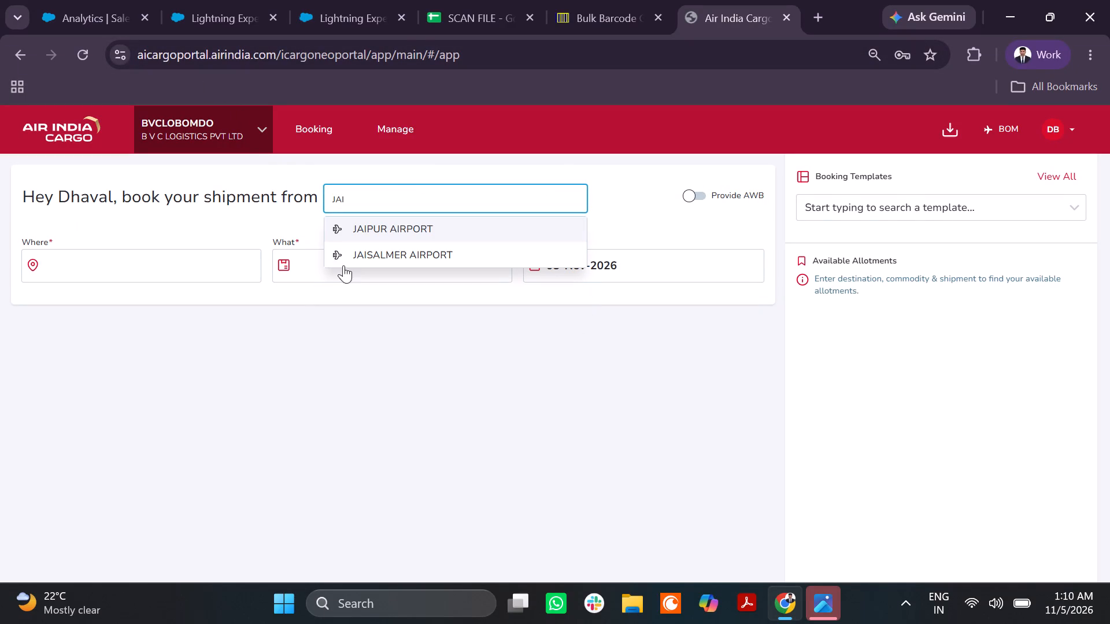
click(378, 227)
click(206, 269)
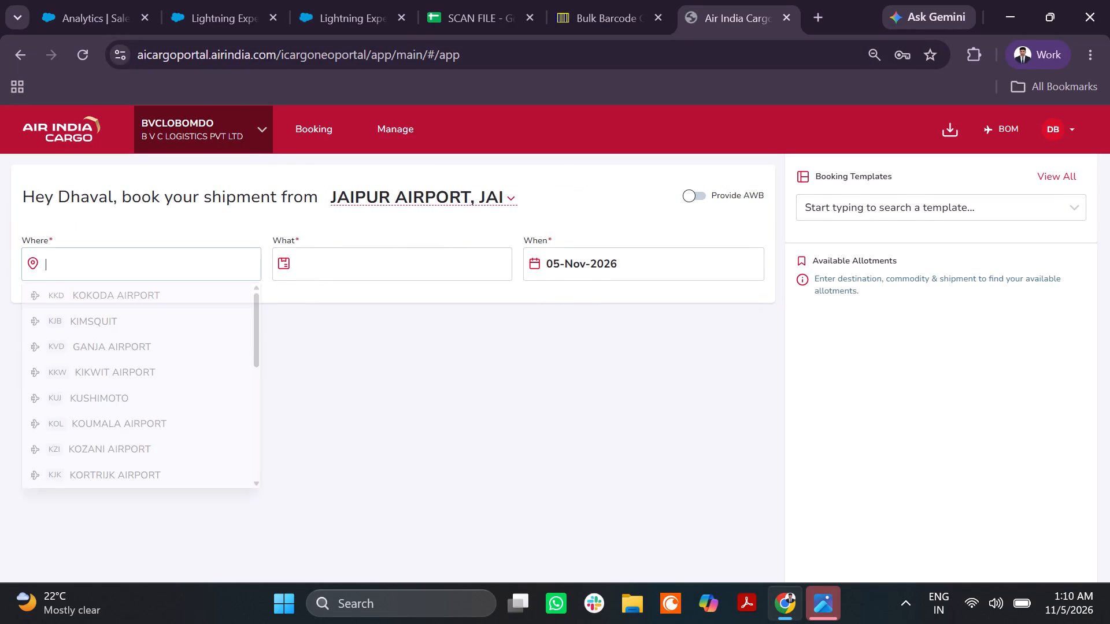
text(BOM)
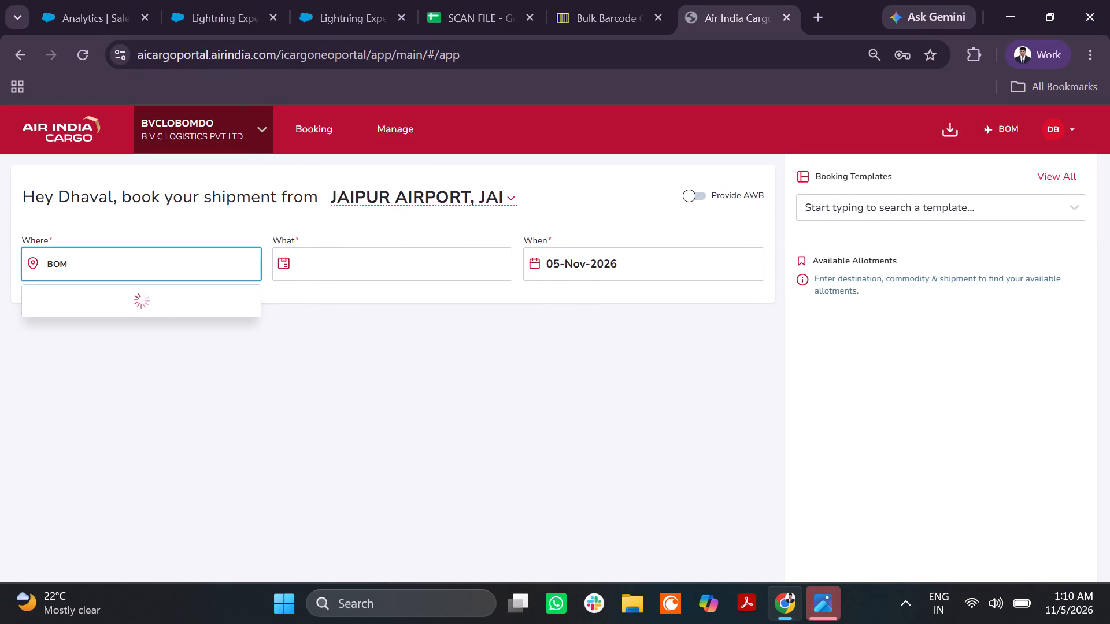
click(129, 305)
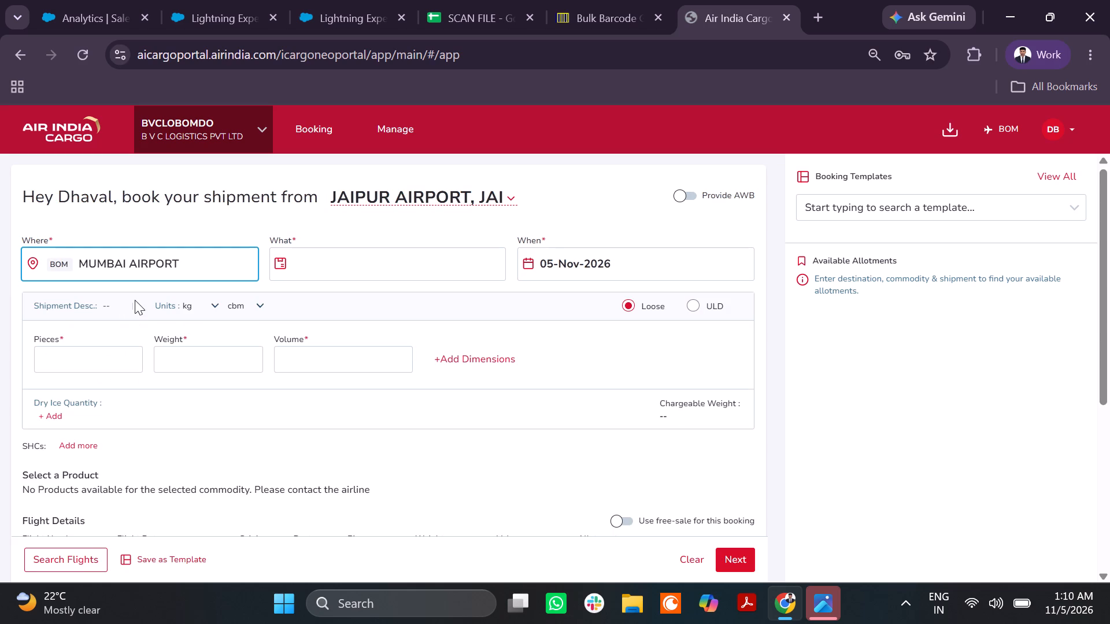
Choose GOLD as the commodity being shipped.
click(332, 274)
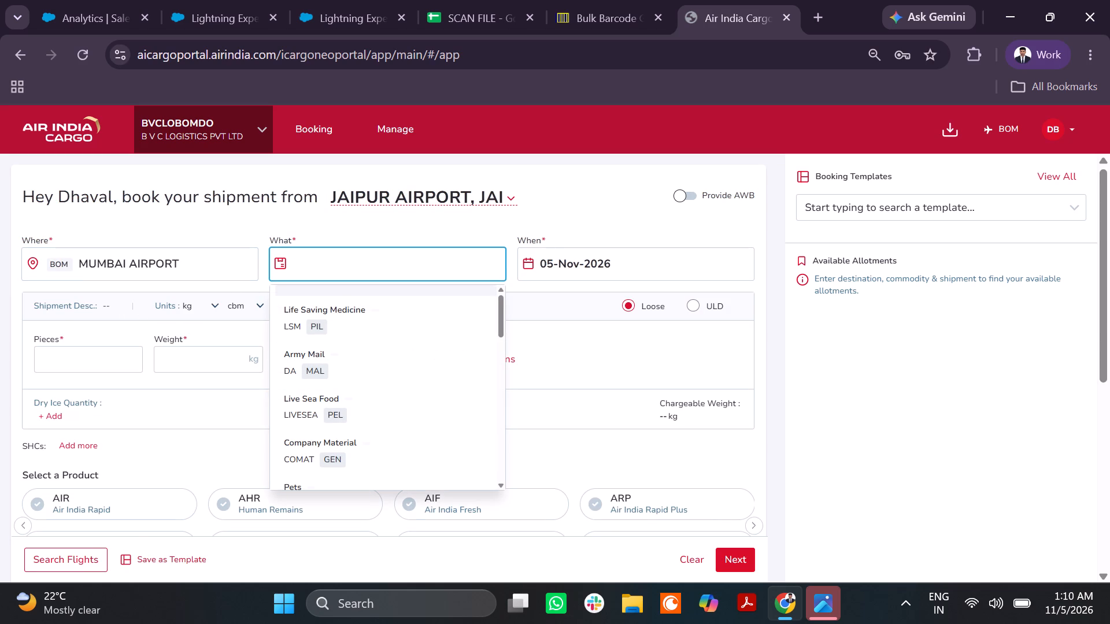
text(GOL)
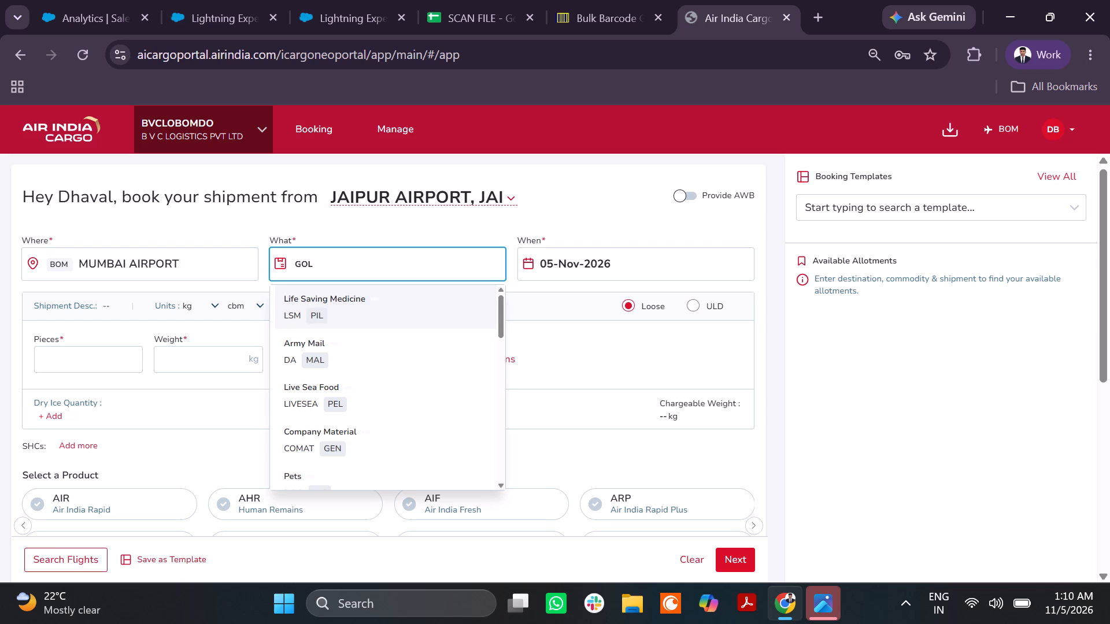
click(310, 302)
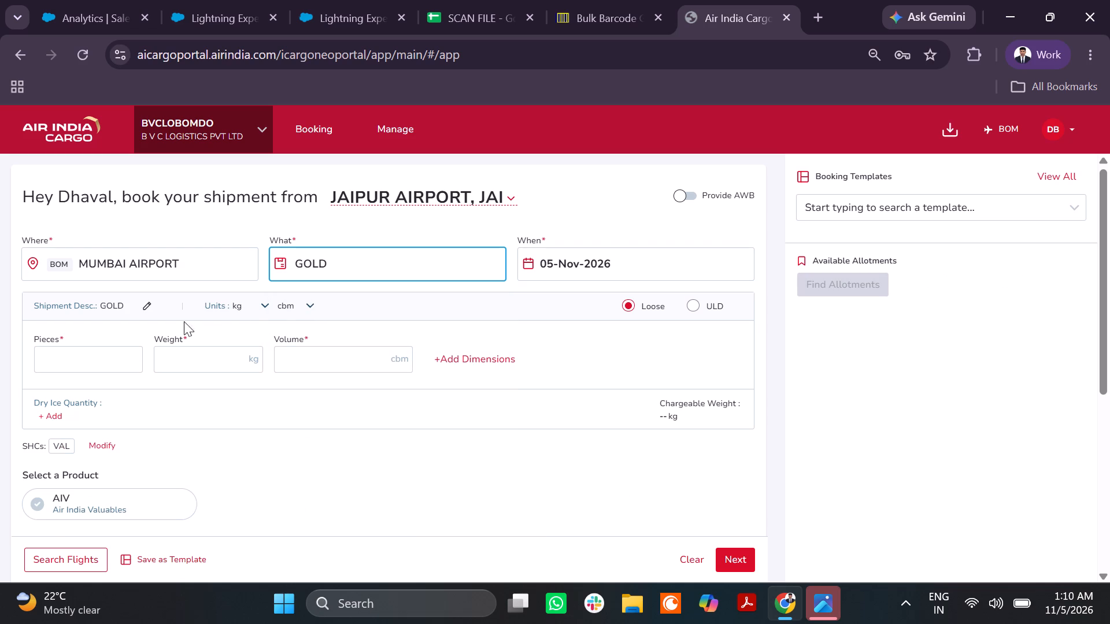
Enter the shipment quantities as 1 piece, 10 kg weight and 0.01 cbm volume.
click(107, 350)
key(1)
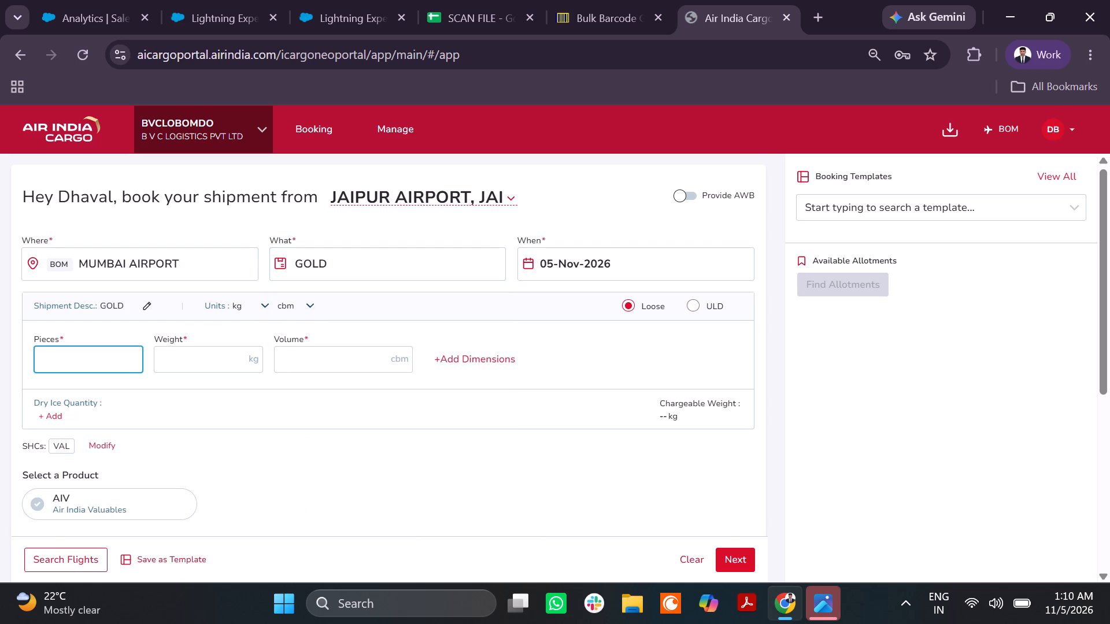
click(179, 347)
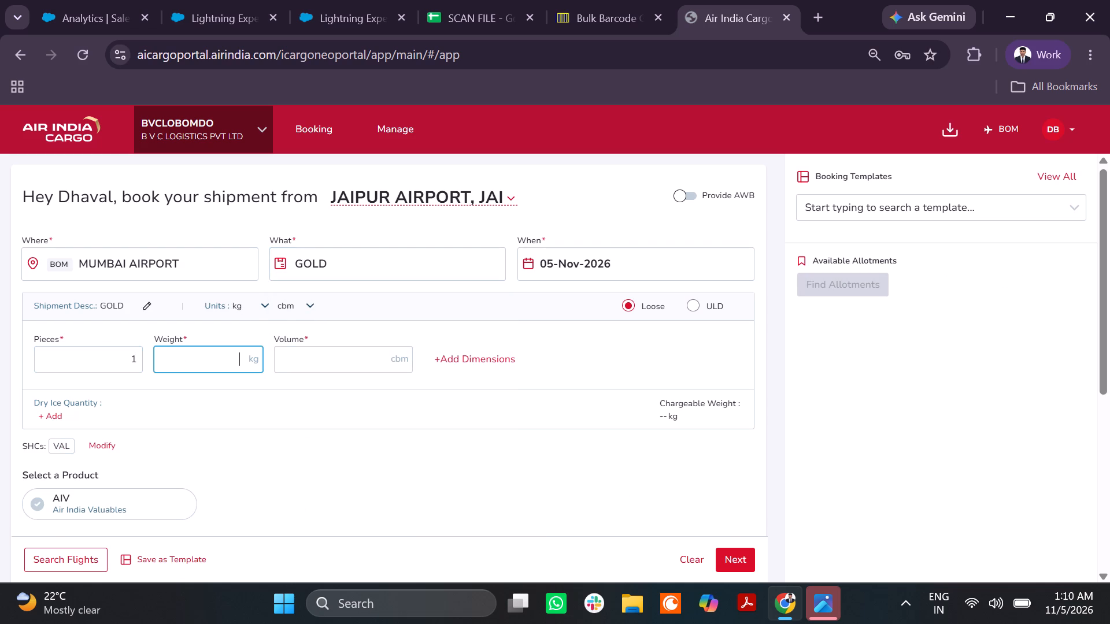
text(10)
key(Tab)
text(0.01)
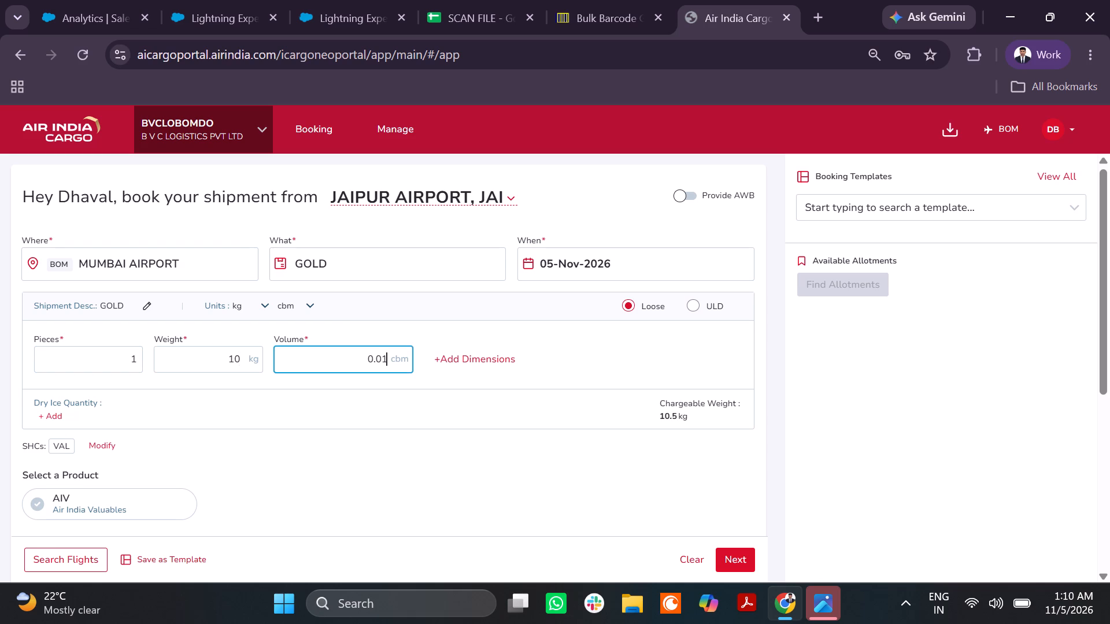
Add a dimensions row for 1 piece at 10 kg, with length, width and height of 0.01 cm each and volume 0.01 cbm.
click(482, 358)
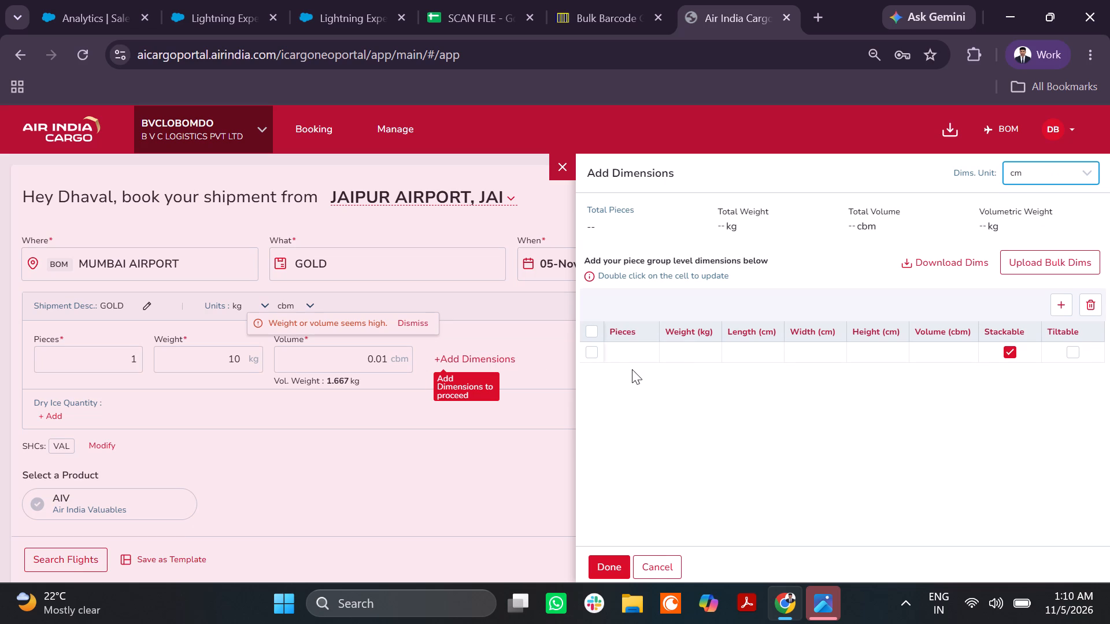
click(627, 360)
key(1)
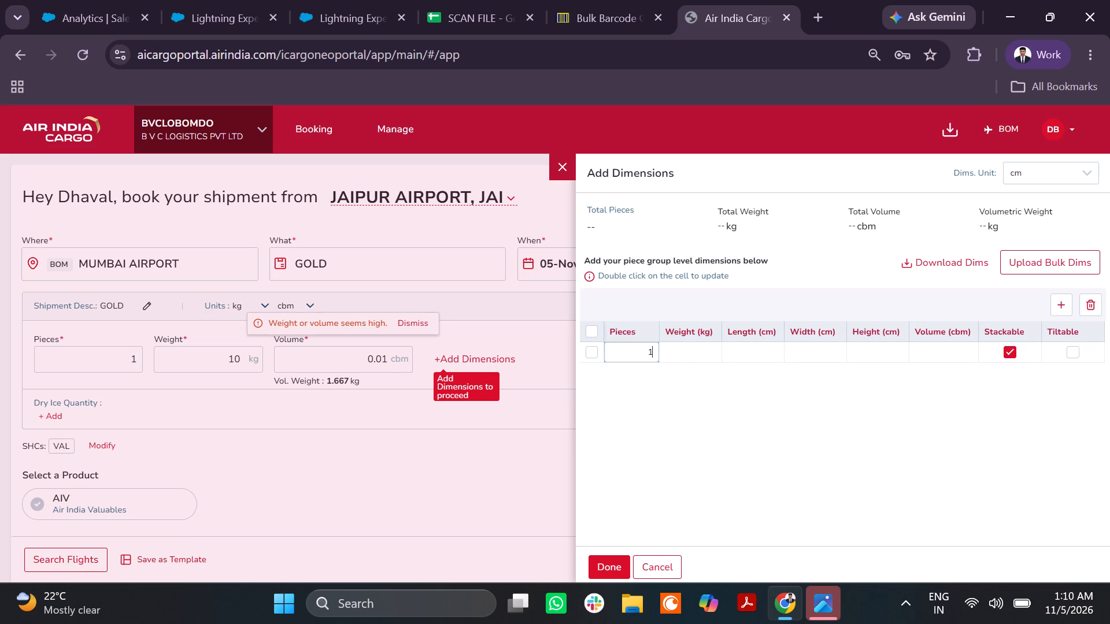
key(Tab)
text(10)
key(Tab)
text(0.01)
key(Tab)
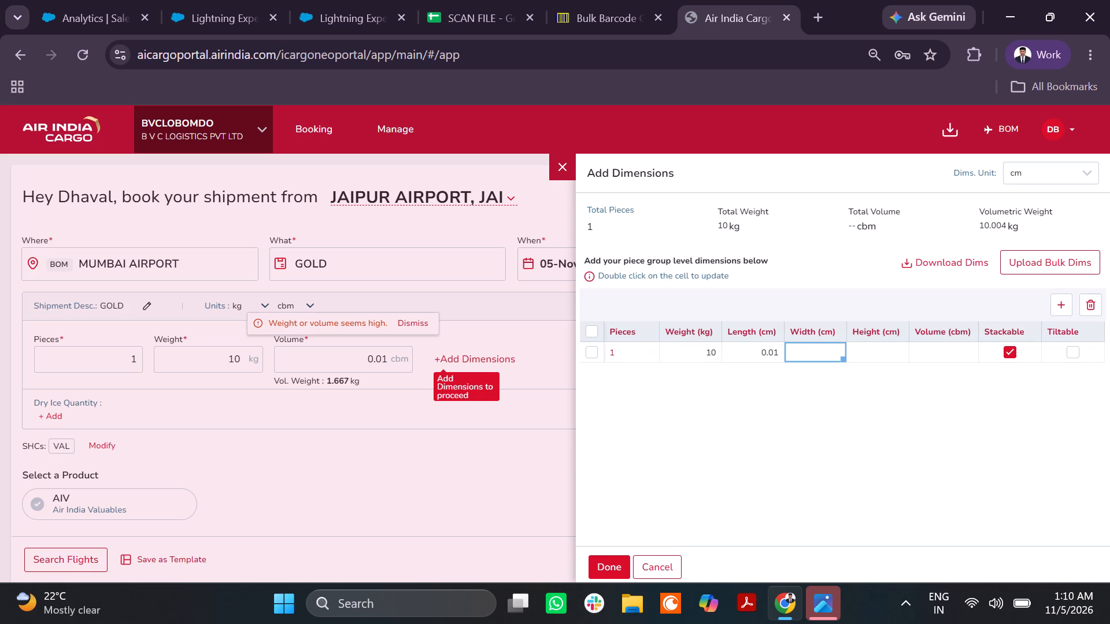
text(0.01)
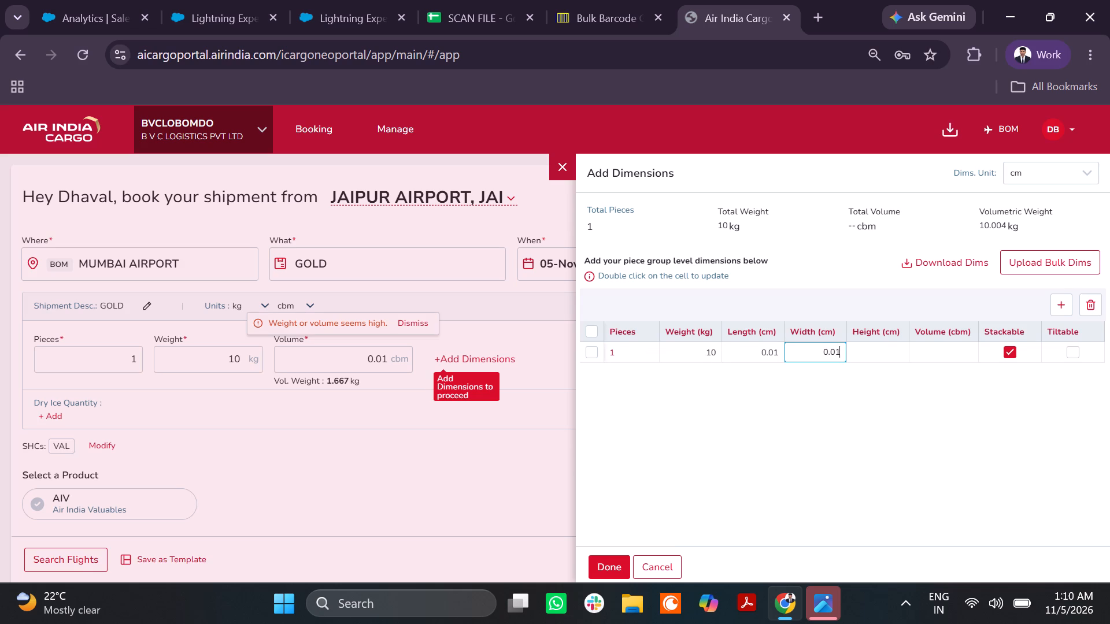
key(Tab)
text(0.01)
key(Tab)
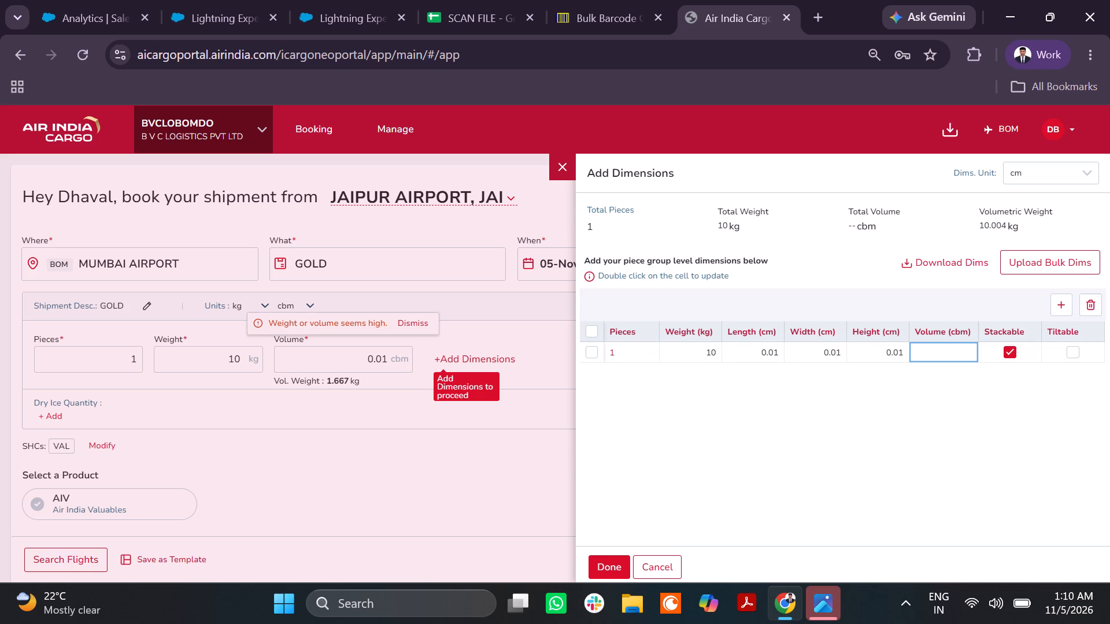
key(0)
text(.01)
click(614, 563)
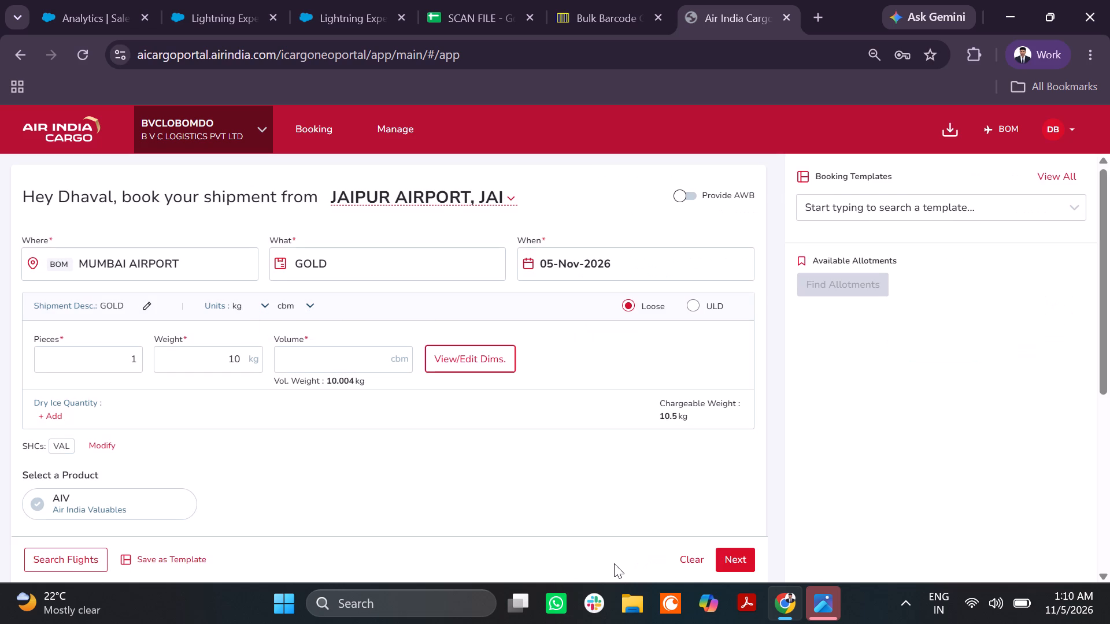
Fill in the shipment volume again as 0.01 cbm.
scroll(413, 520, down, 1)
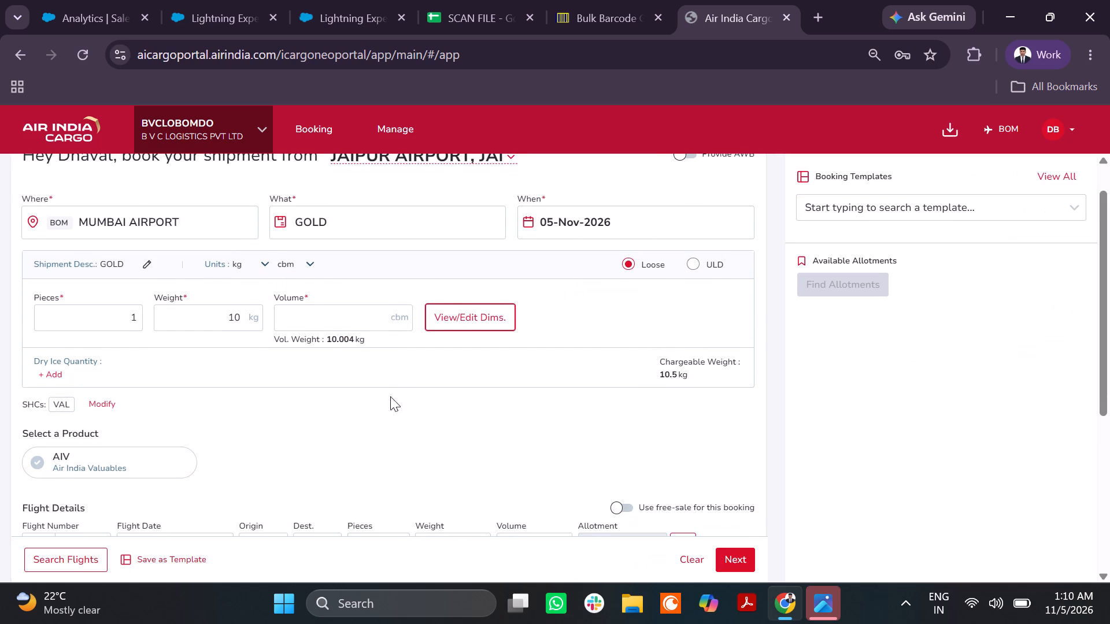
click(371, 317)
text(0.01)
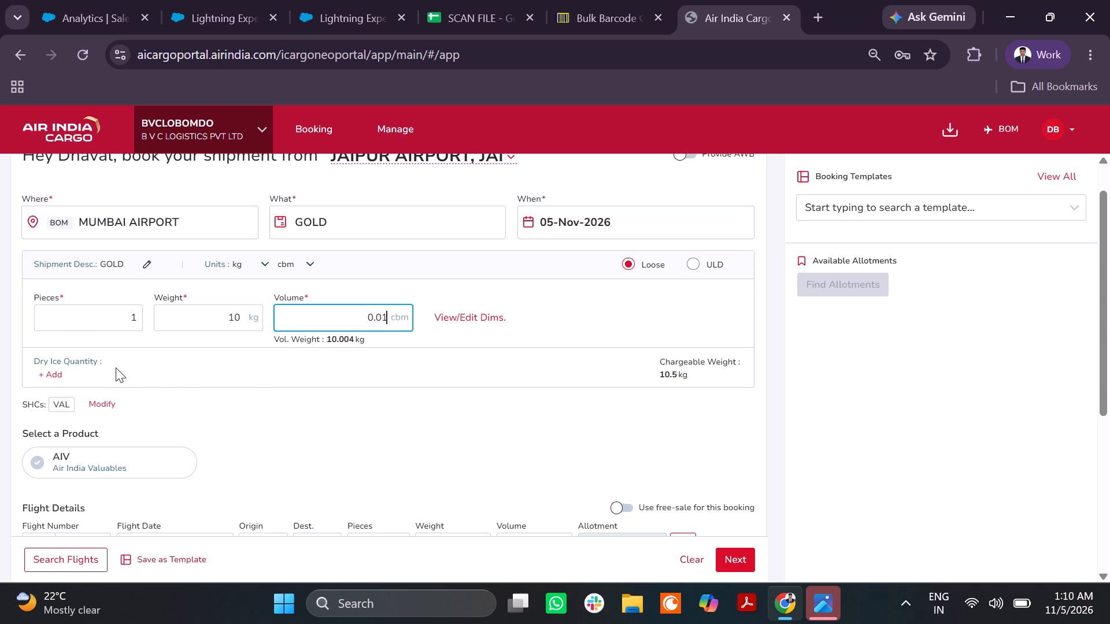
Select the AIV (Air India Valuables) product for the booking.
click(69, 459)
Enter flight number AI 0414 with flight date 05-Nov-2026 in the flight details.
scroll(69, 459, down, 1)
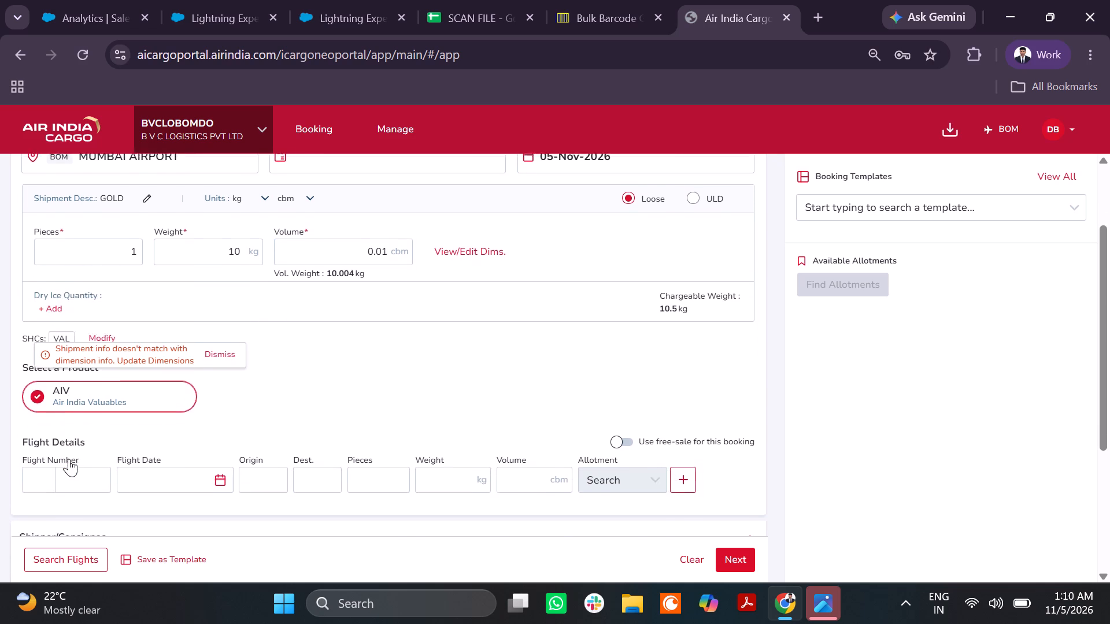
scroll(69, 459, down, 1)
click(37, 422)
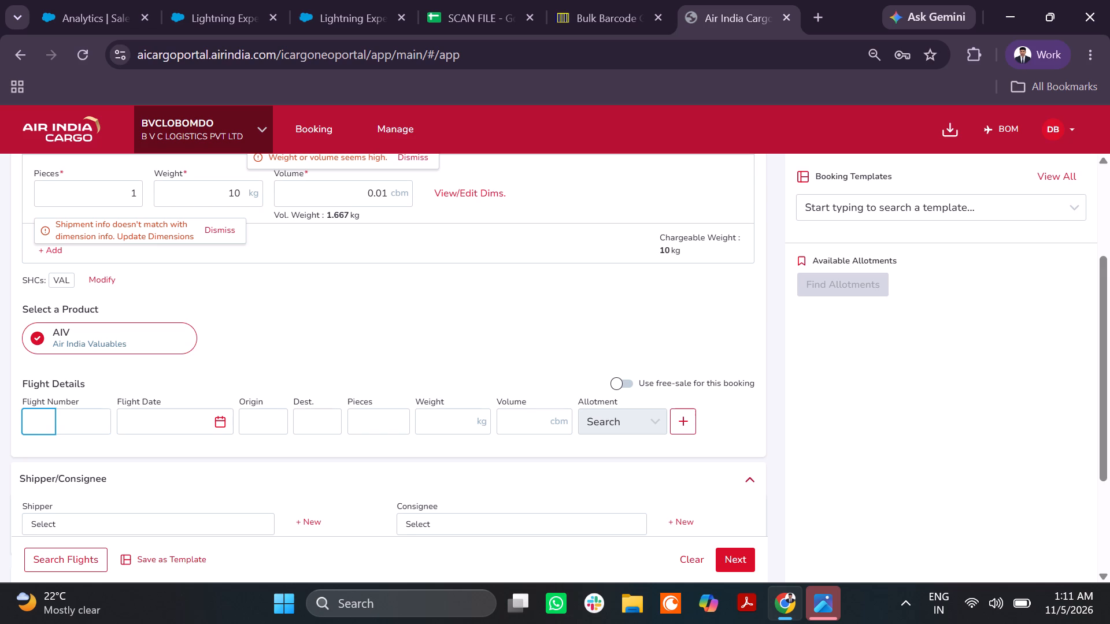
key(a)
key(i)
key(Tab)
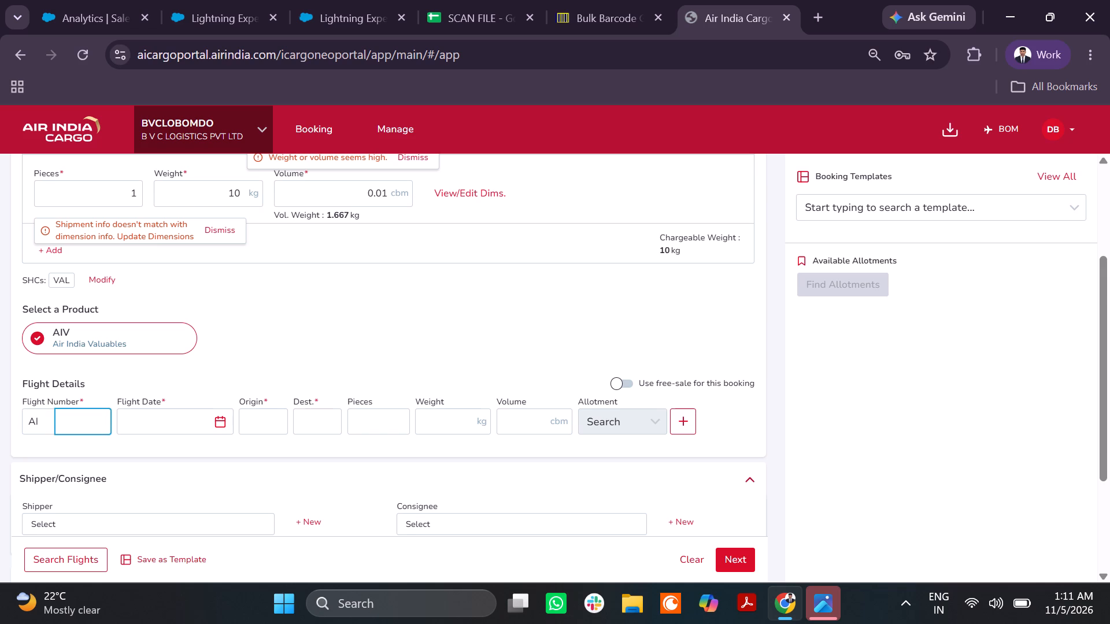
text(04)
key(4)
key(BackSpace)
key(1)
key(4)
triple_click(212, 422)
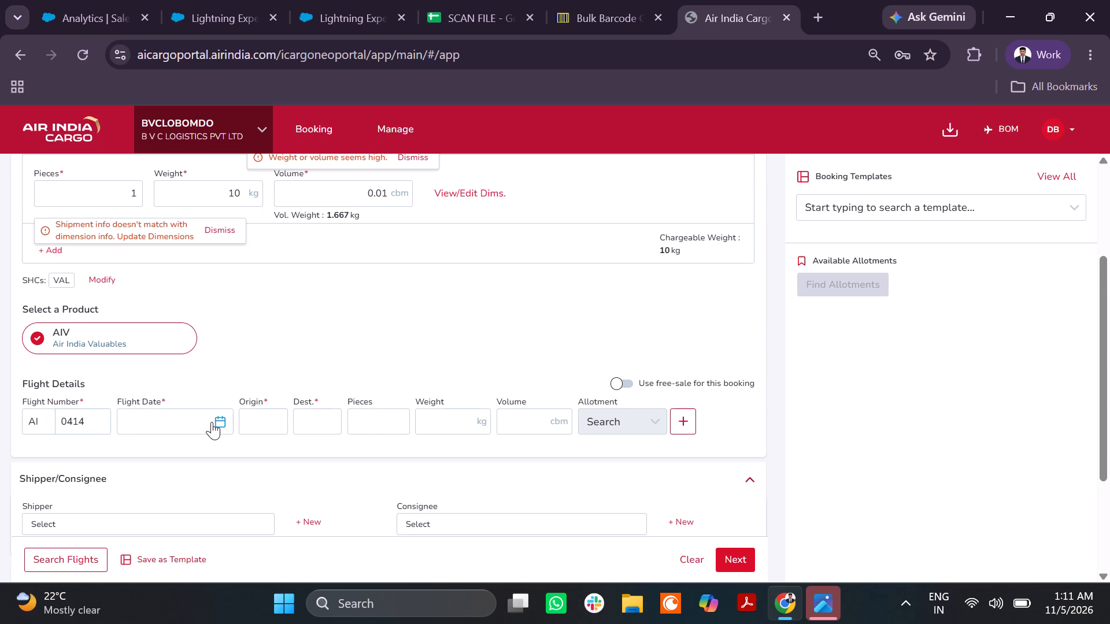
click(229, 303)
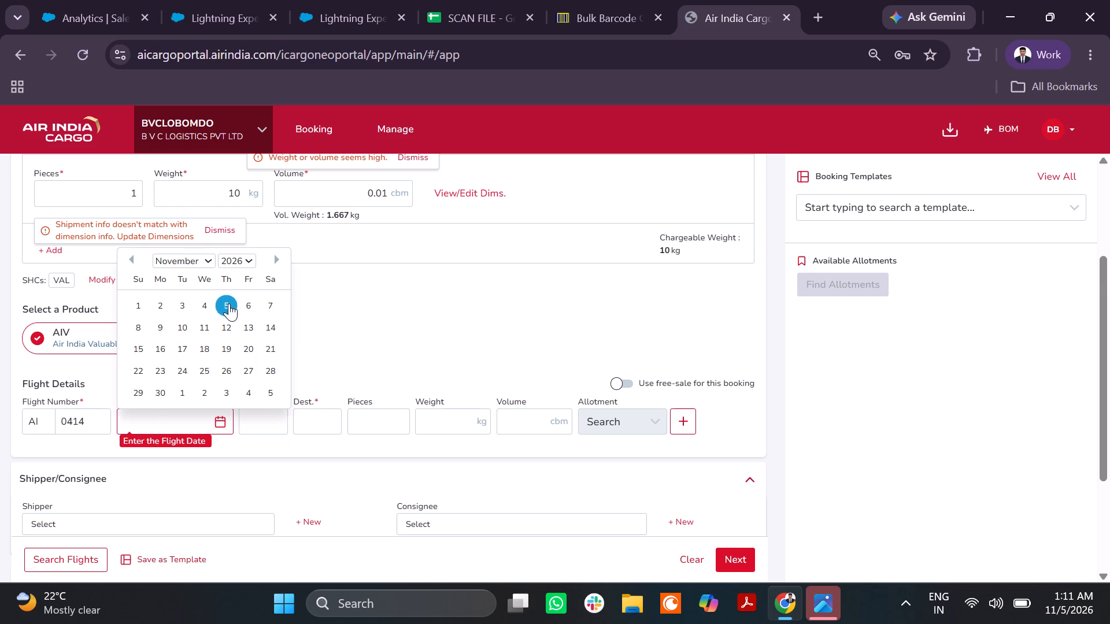
Set the flight's origin to JAI and its destination to BOM.
click(258, 421)
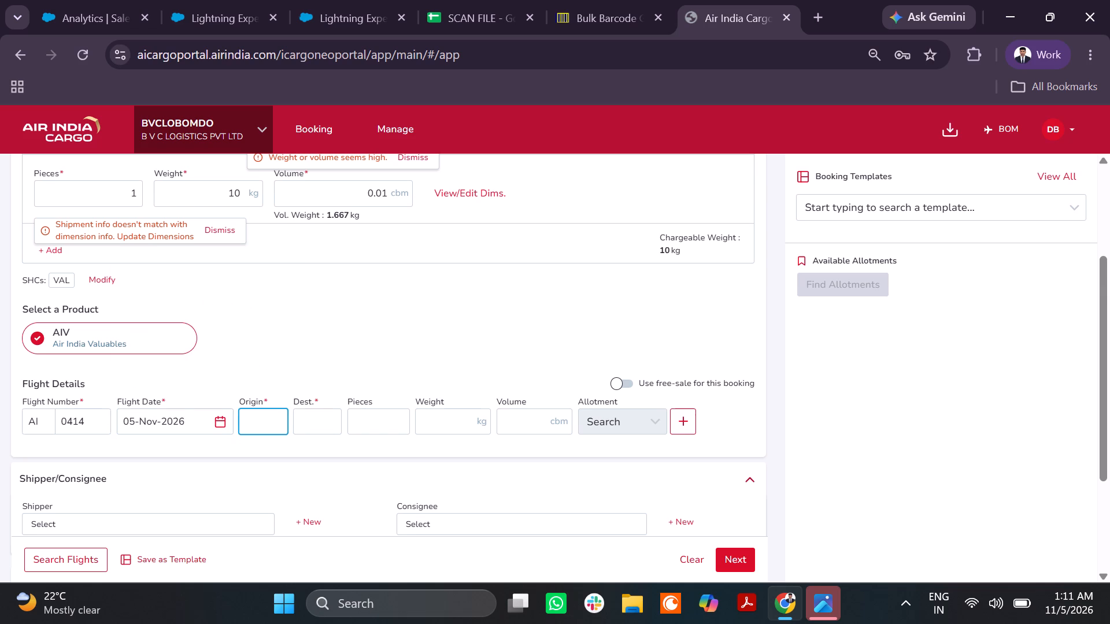
text(JAI)
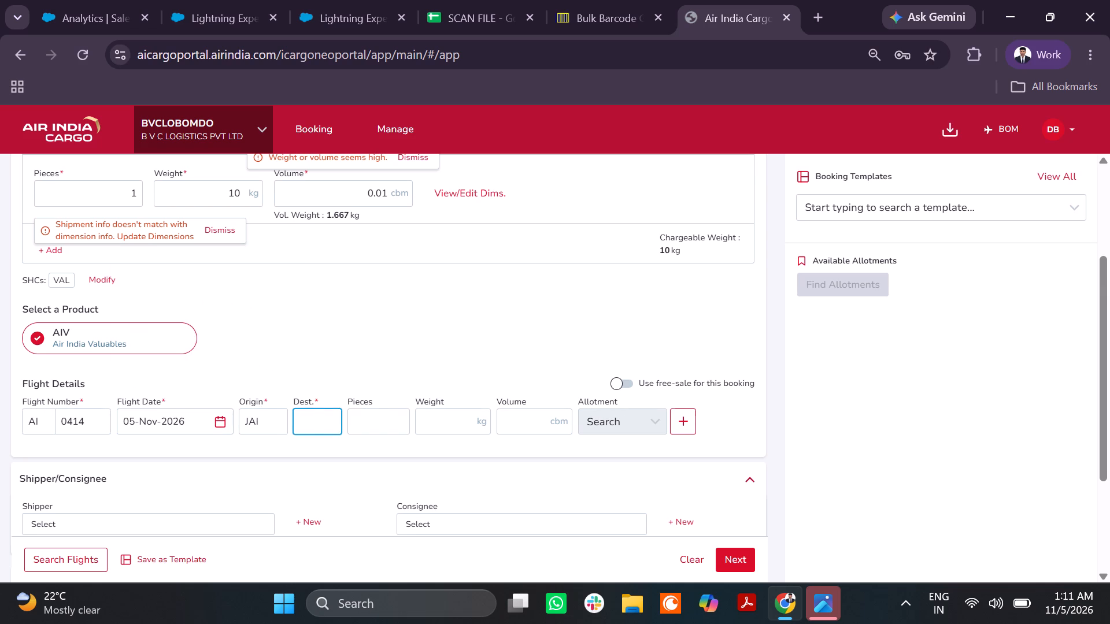
text(BOM)
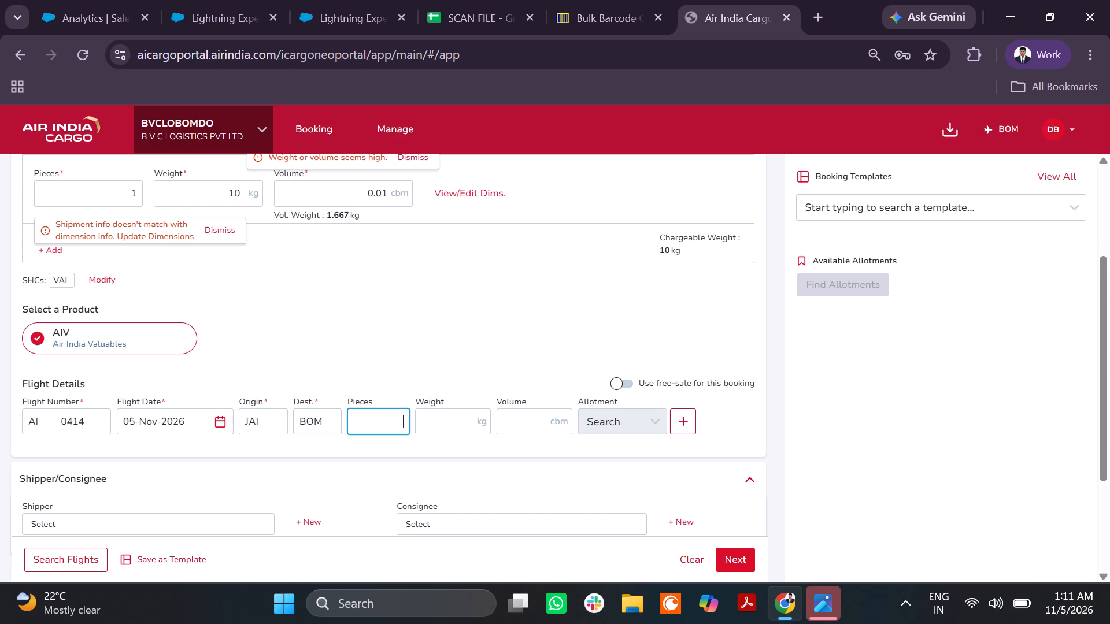
Enter 1 piece, 10 kg weight and 1 cbm volume for the flight.
key(1)
key(Tab)
text(10)
key(Tab)
key(1)
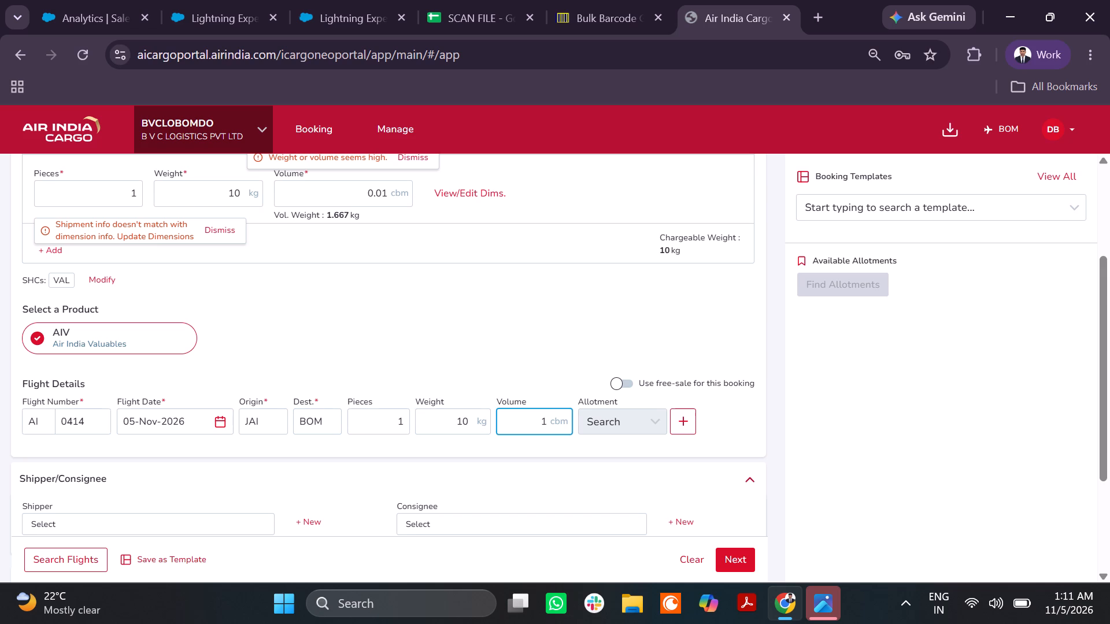
Set the flight's volume to 0.01 cbm in the flight details.
key(BackSpace)
text(0.01)
Search the shippers for BVC and select B V C LOGISTICS PVT LTD (BVCLOBOMDO) as the shipper.
scroll(290, 462, down, 1)
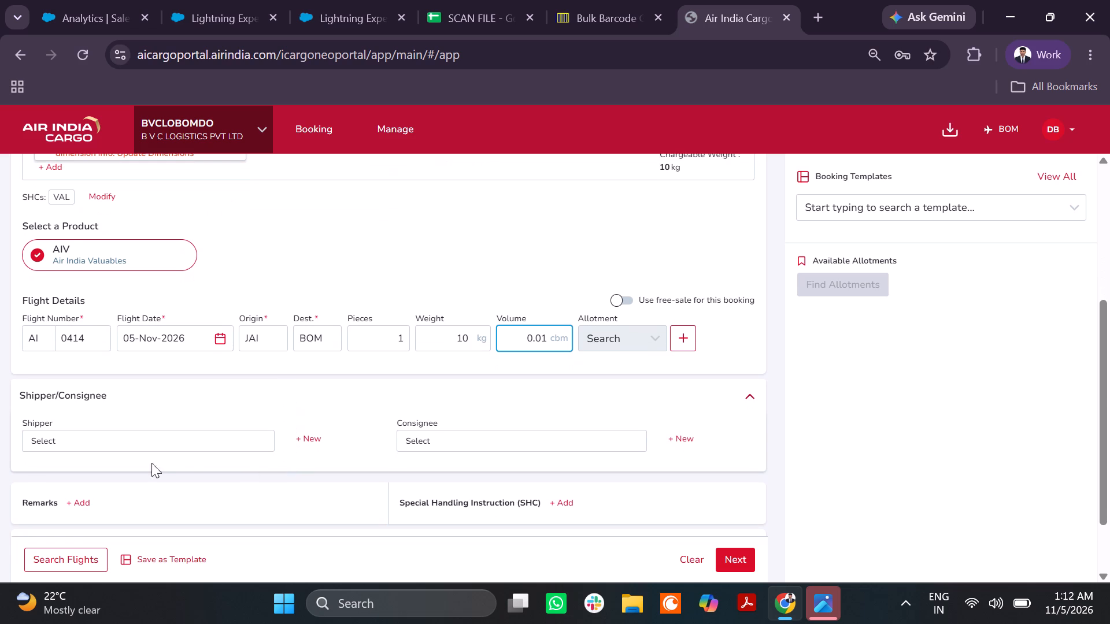
click(150, 445)
text(BVC)
scroll(185, 444, down, 1)
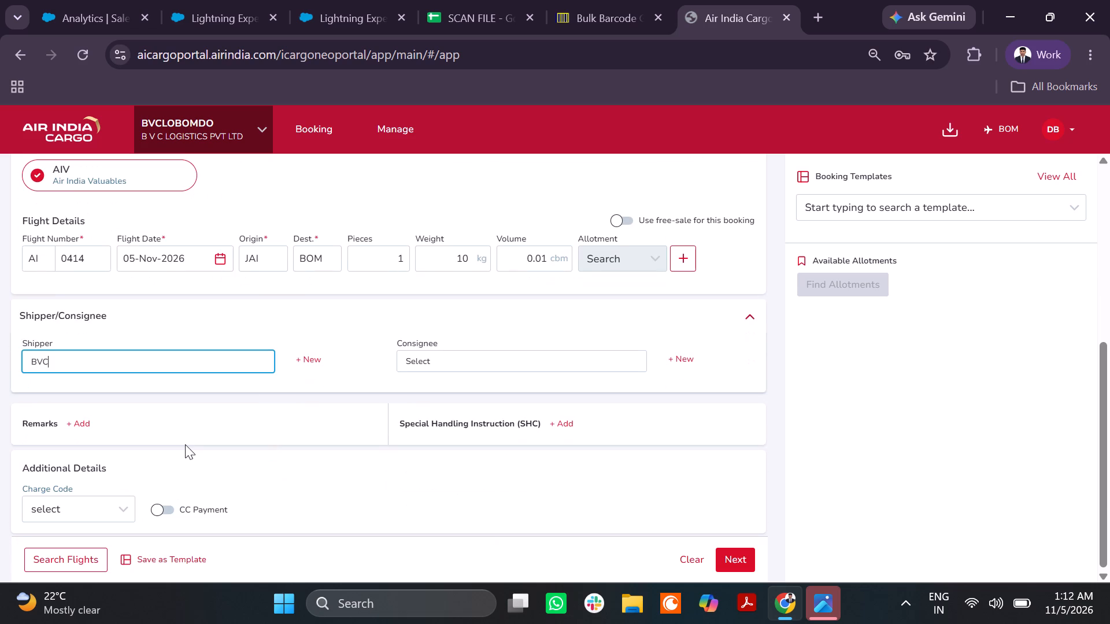
scroll(185, 444, down, 1)
click(169, 359)
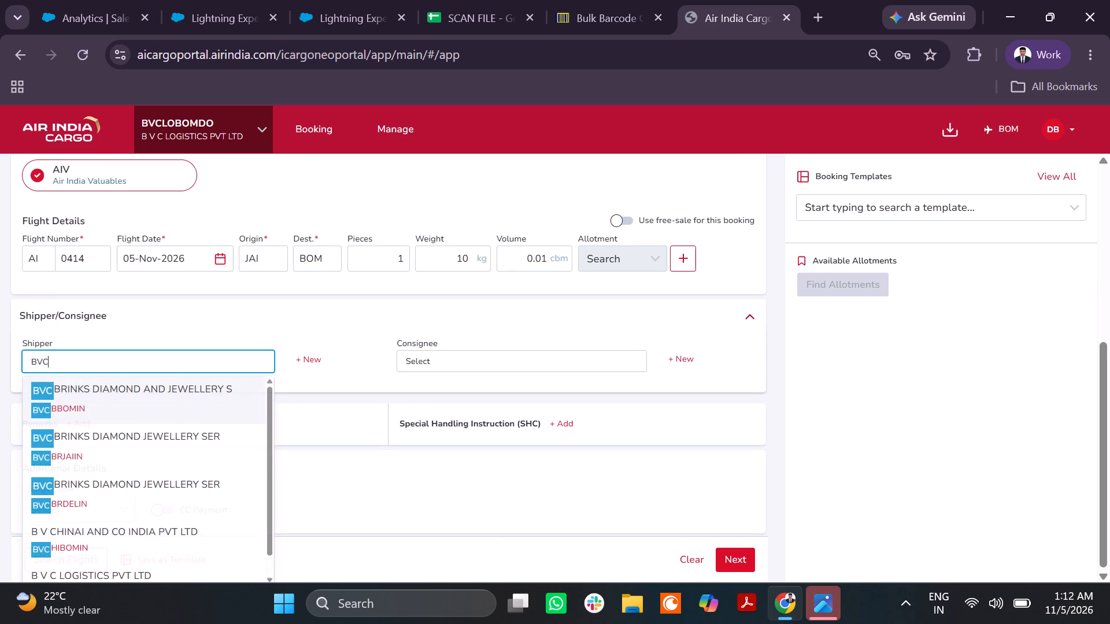
scroll(147, 464, down, 4)
click(125, 565)
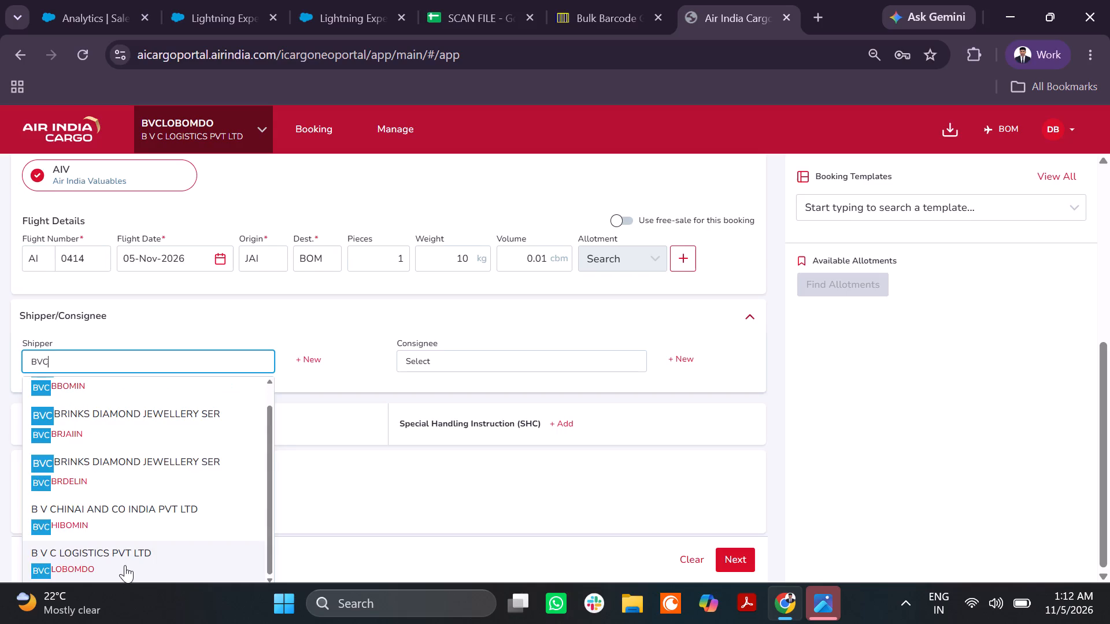
Search the consignees for BVC and select B V C LOGISTICS PVT LTD (BVCLOBOMDO) as the consignee.
click(480, 362)
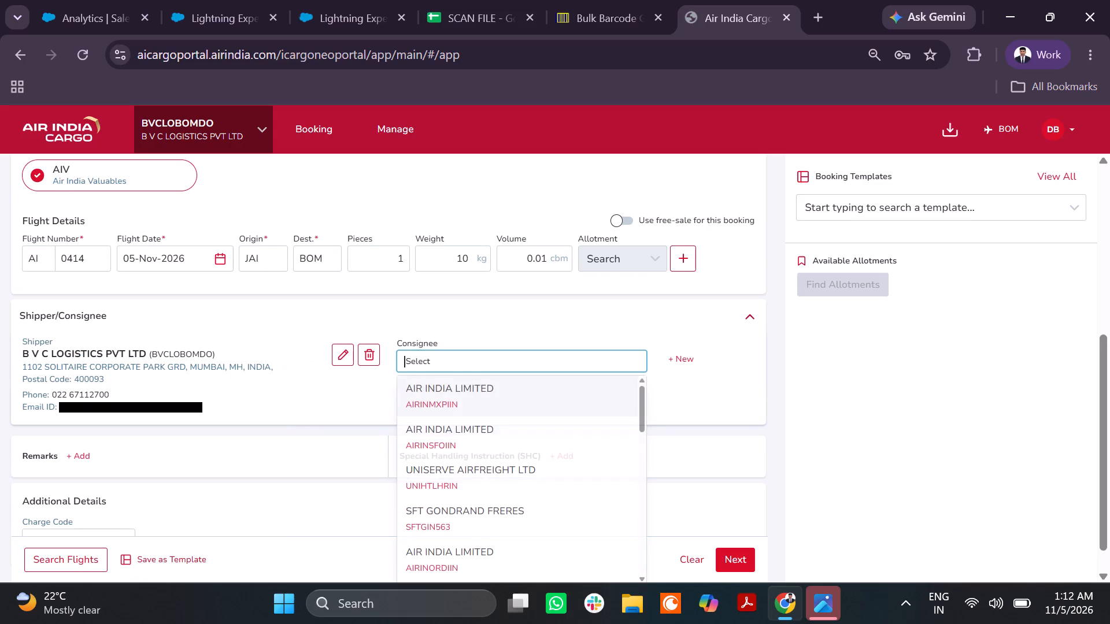
text(BVC)
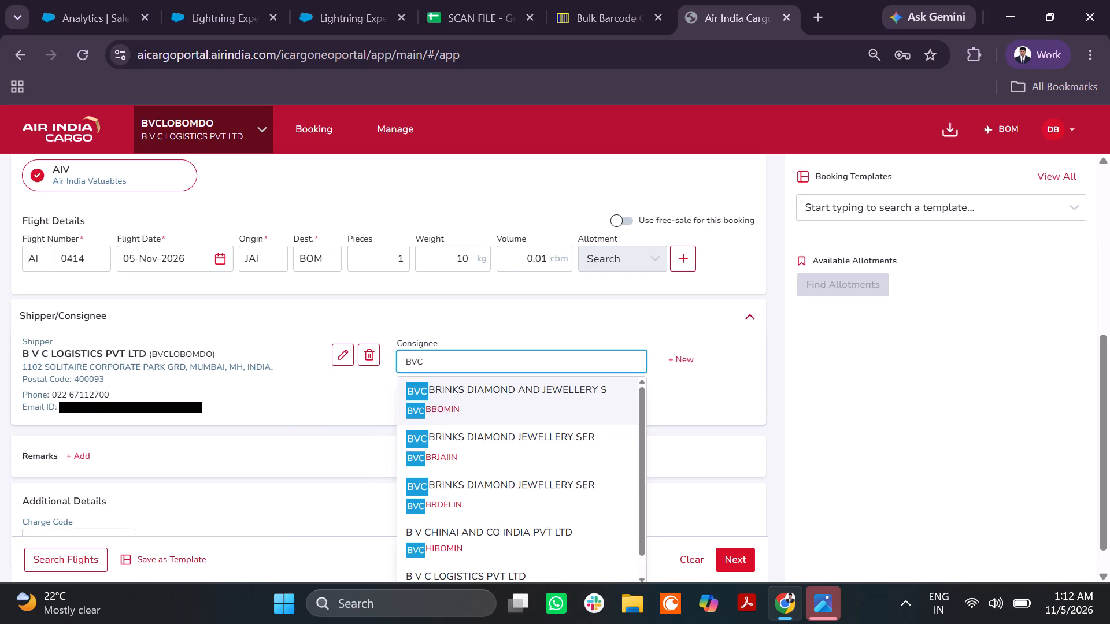
scroll(480, 478, down, 5)
click(479, 554)
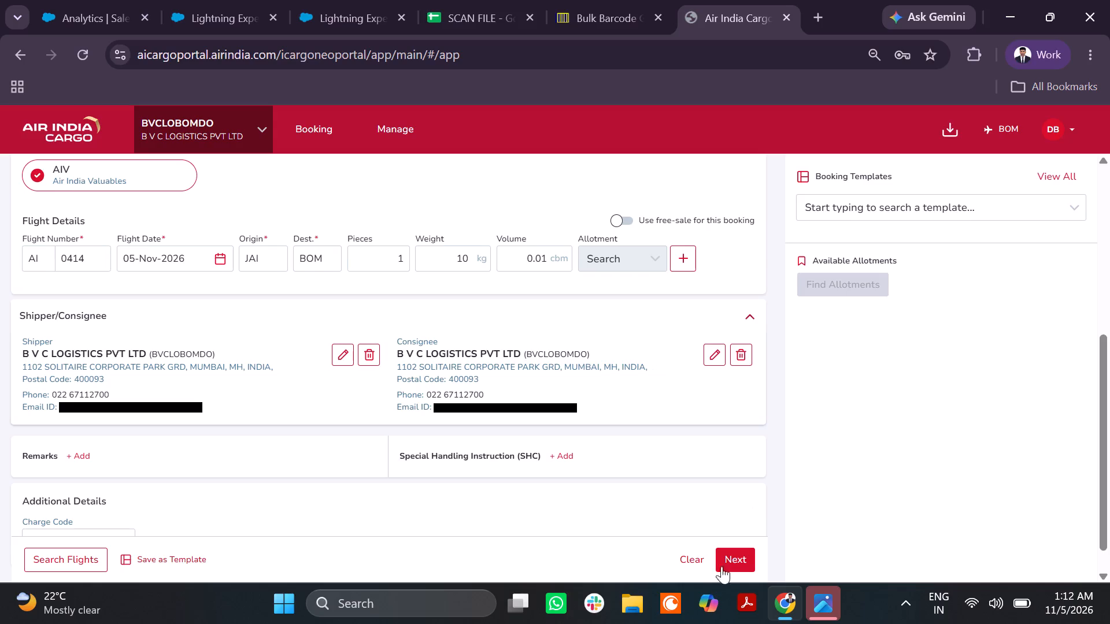
Proceed to the booking summary and book the JAI to BOM shipment.
click(729, 549)
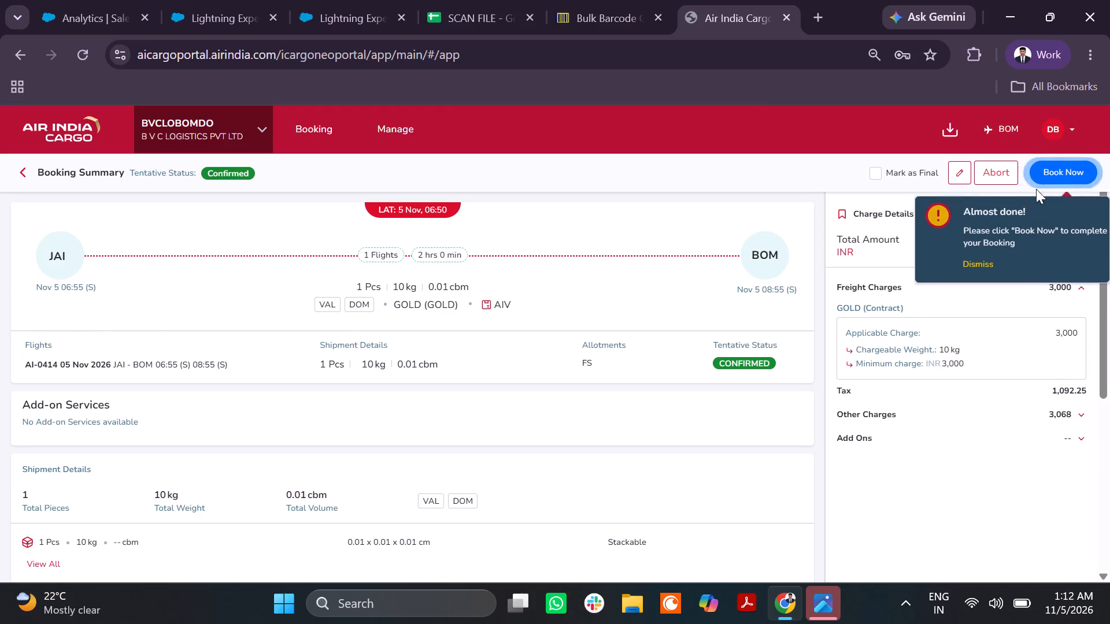
click(1063, 172)
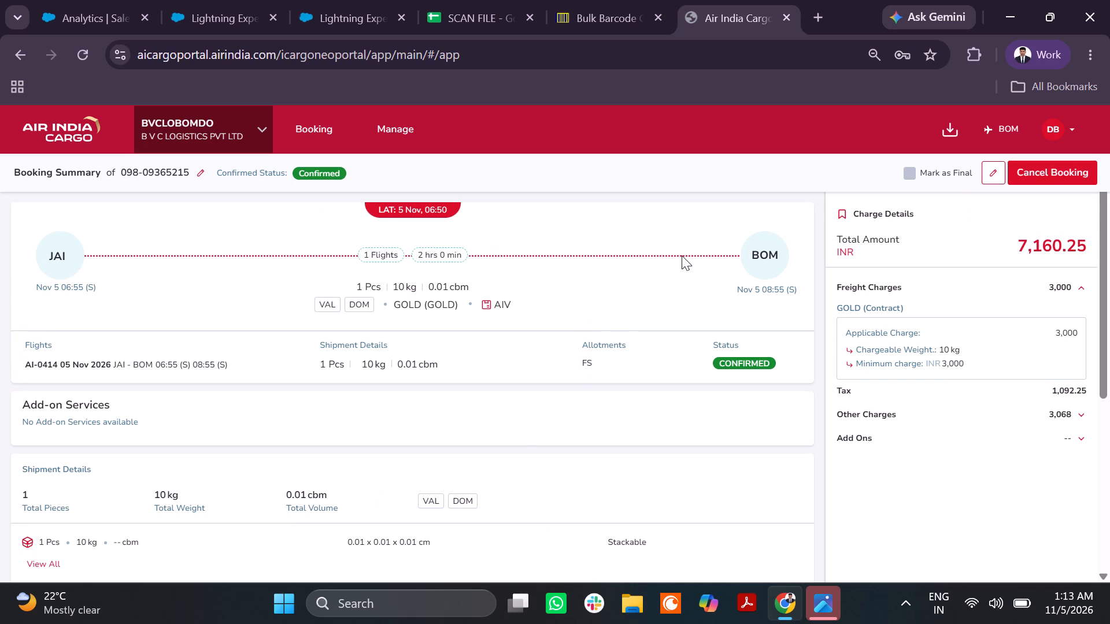
key(shift+super+s)
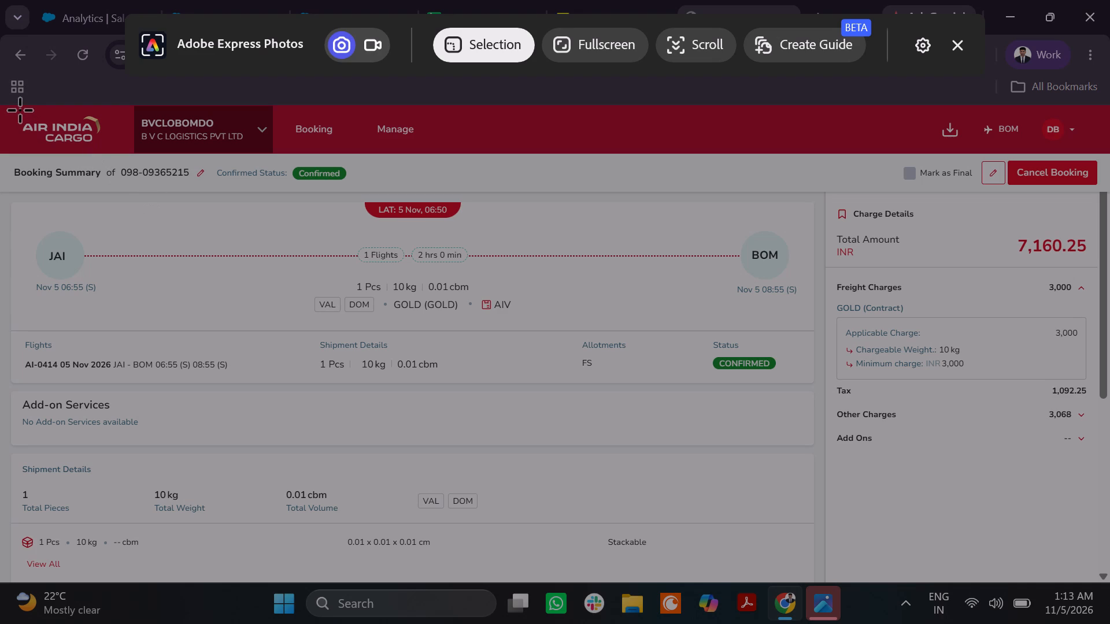
drag(20, 110, 295, 250)
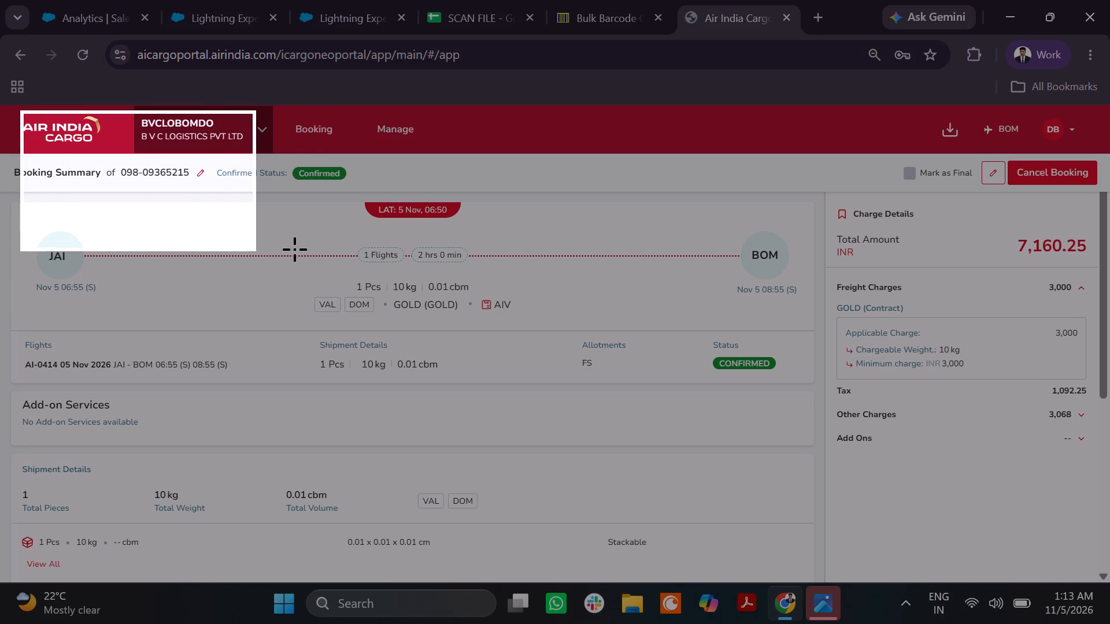
drag(295, 250, 542, 330)
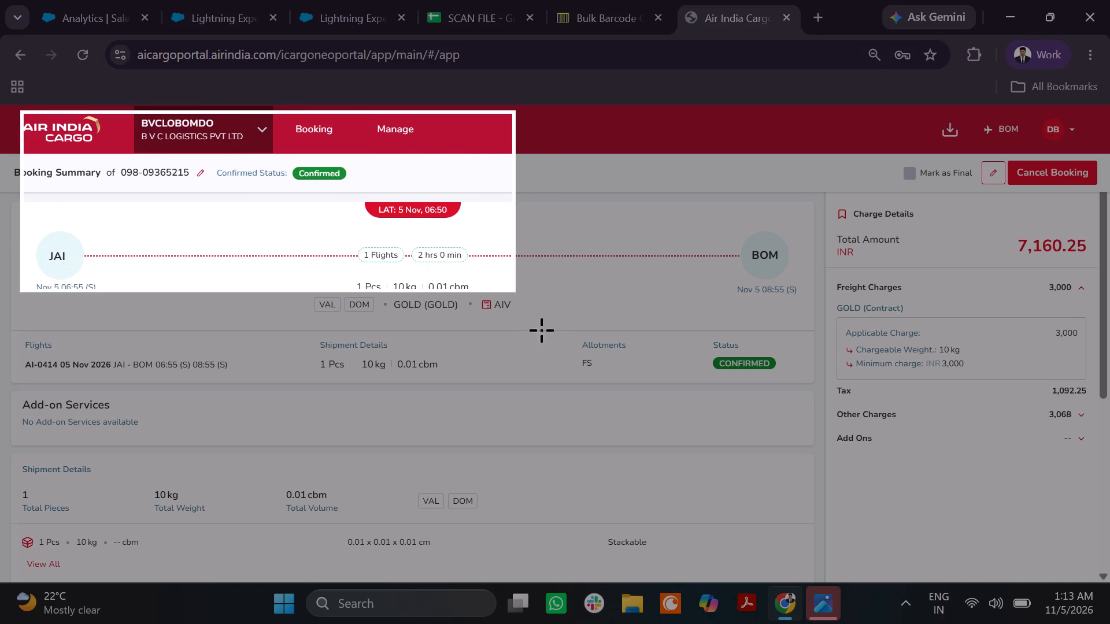
drag(542, 330, 561, 352)
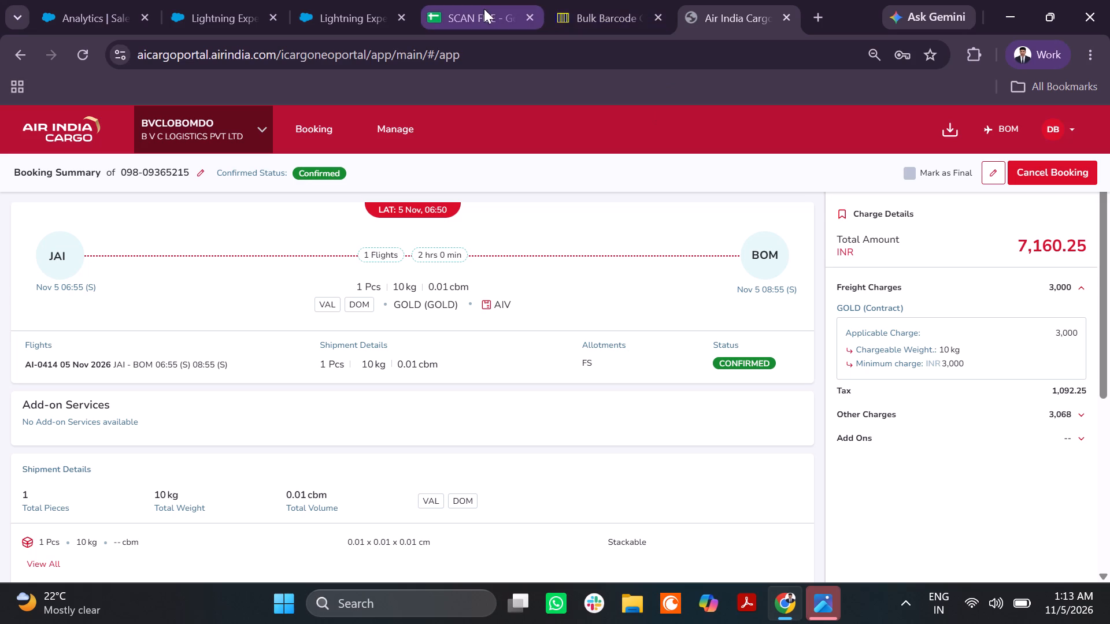
Open a new browser tab and start a Google search.
click(808, 23)
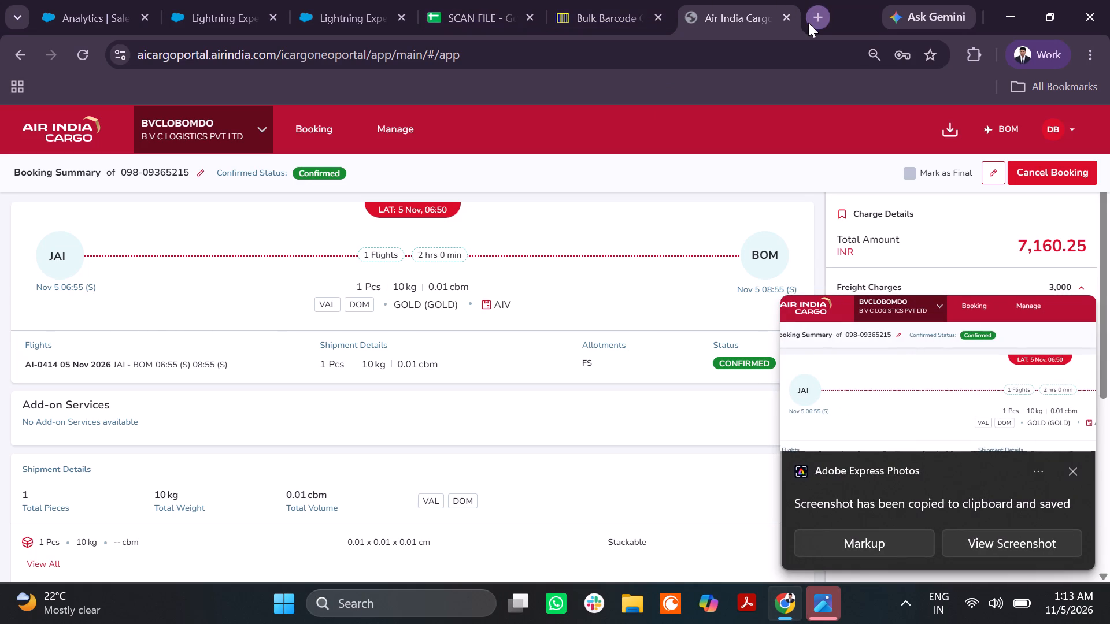
click(390, 353)
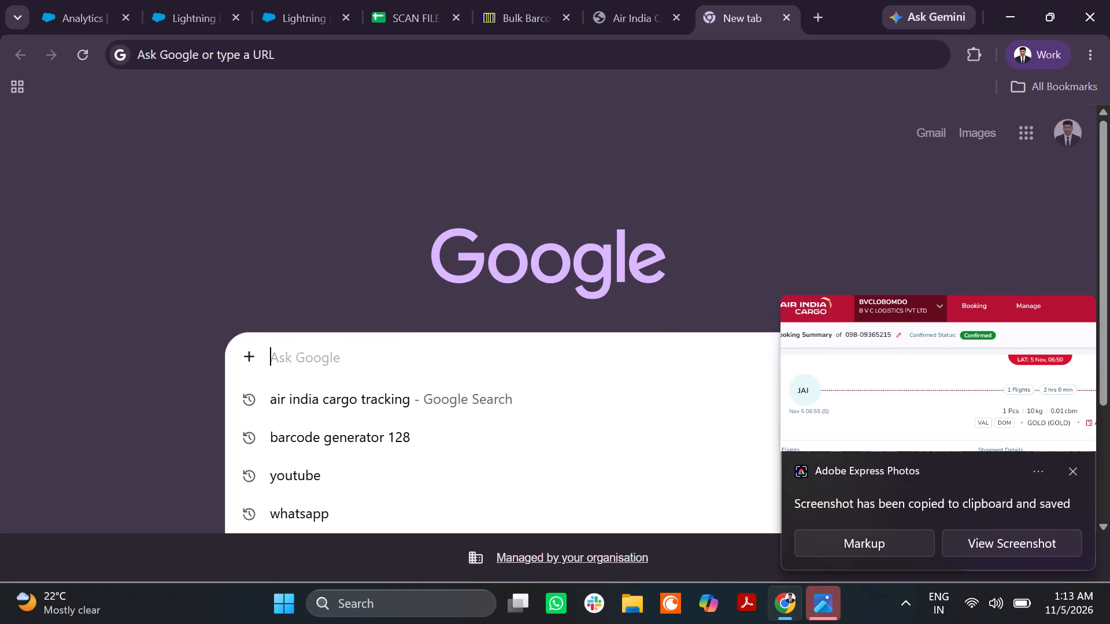
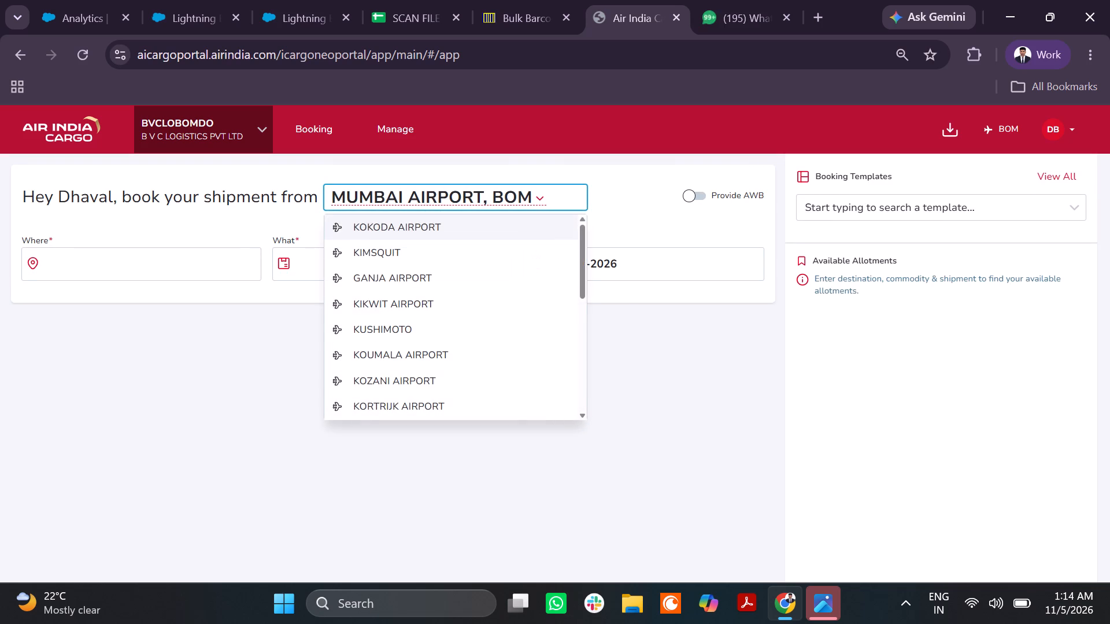
Set the new shipment's origin to Jaipur Airport (JAI) and its destination to Mumbai Airport (BOM).
text(JAI)
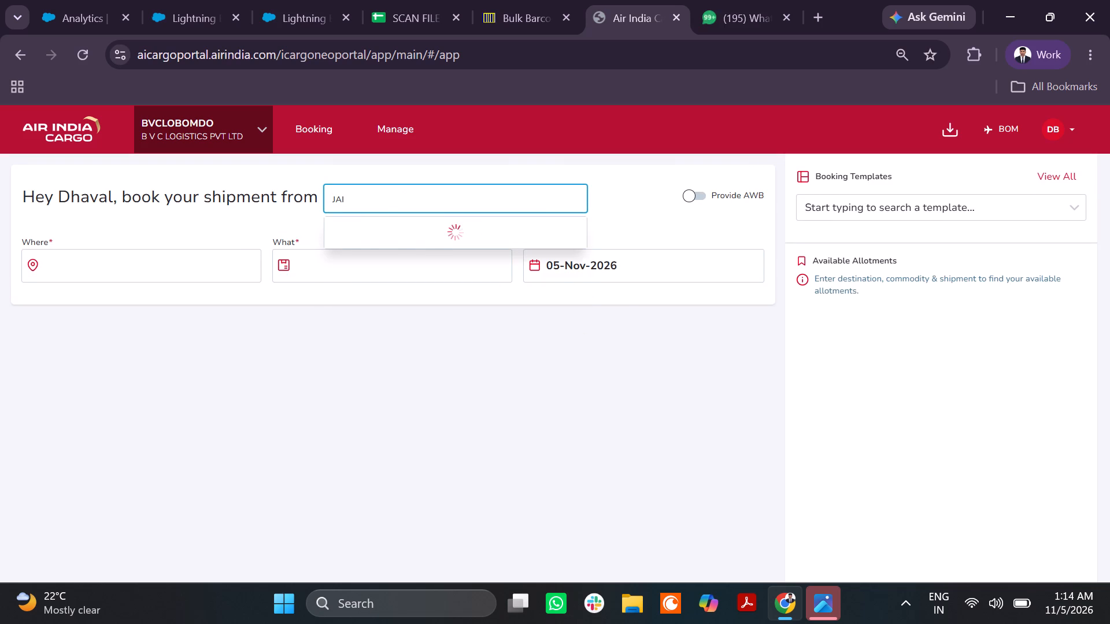
click(371, 232)
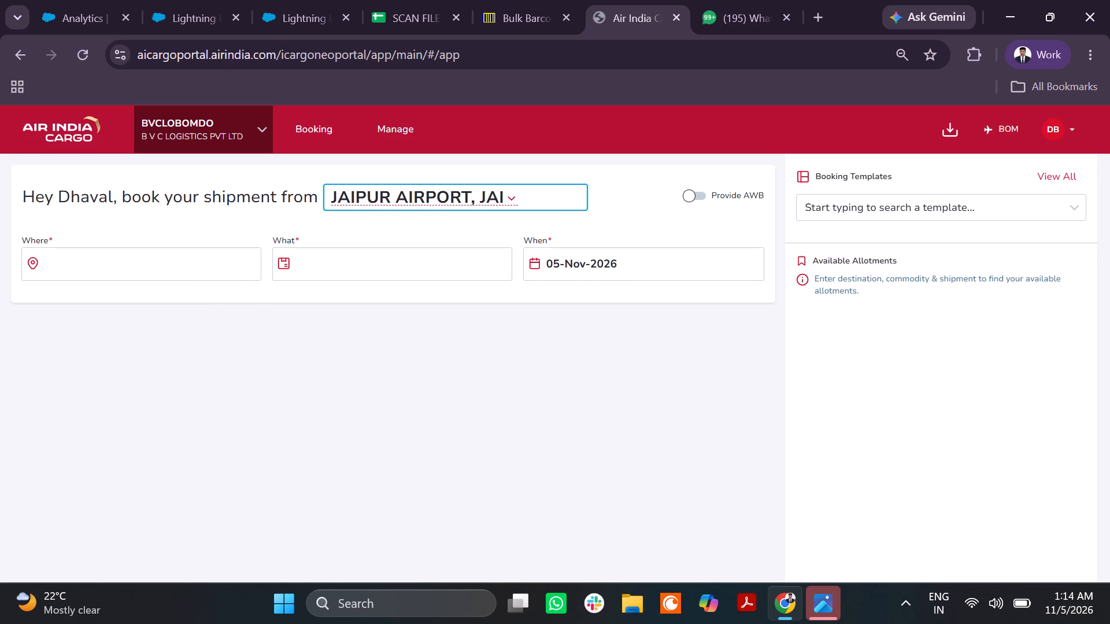
click(173, 270)
text(BOM)
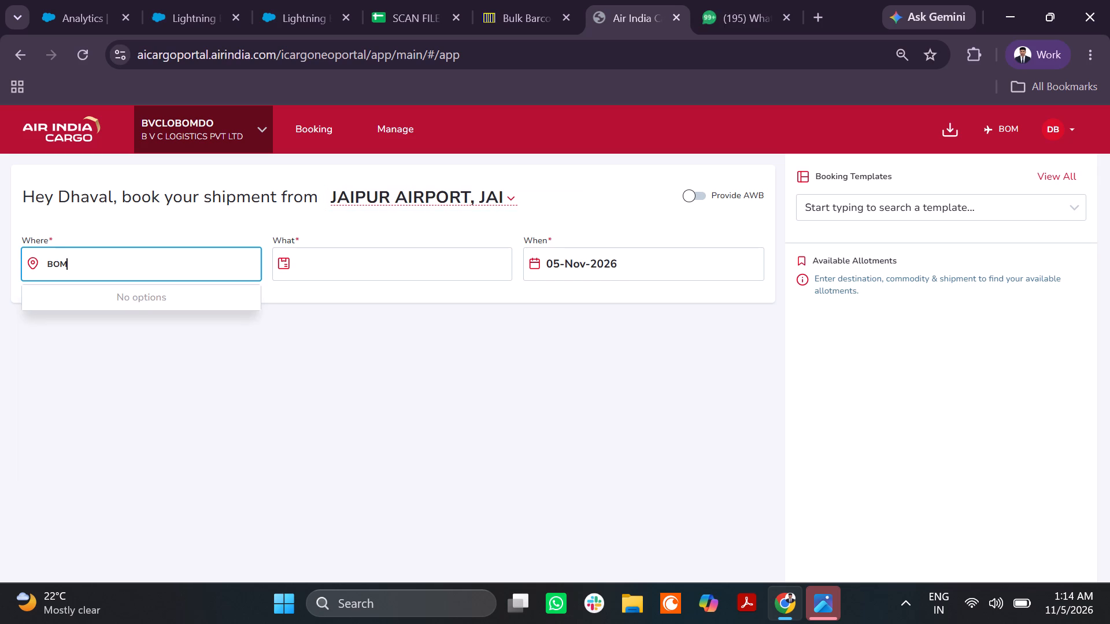
click(160, 286)
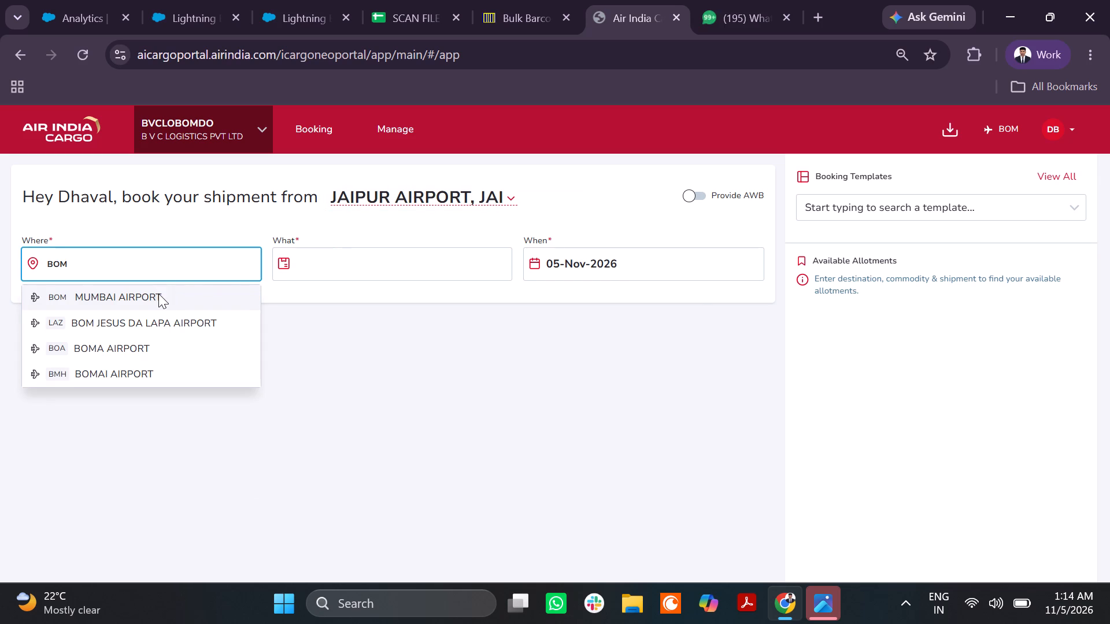
Search the commodities for SIL and select SILVER as the shipment's commodity.
click(349, 259)
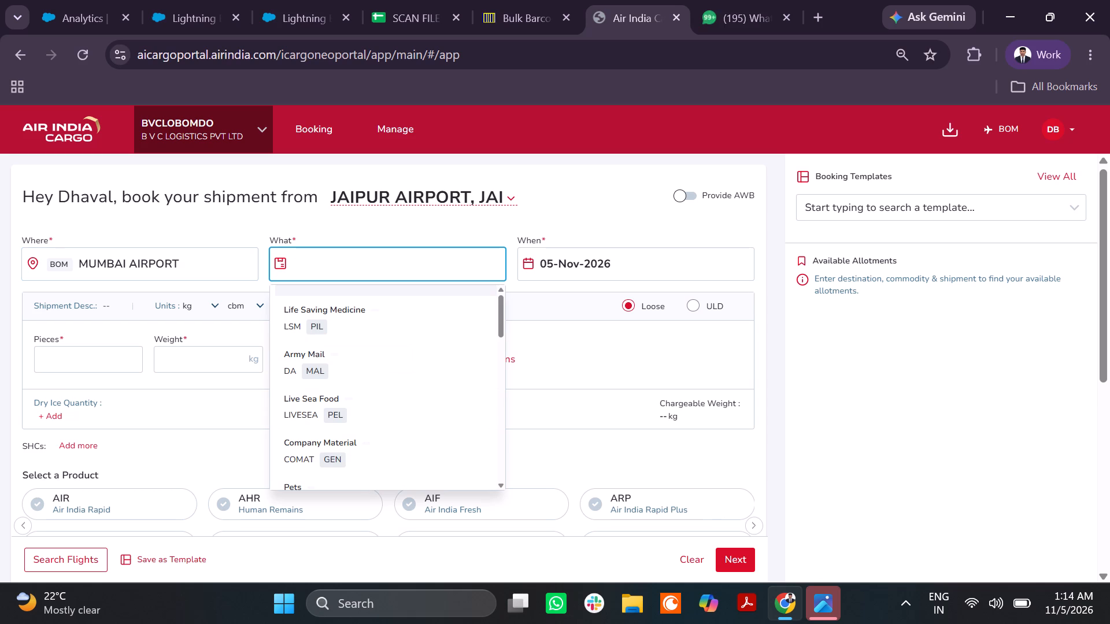
text(SIL)
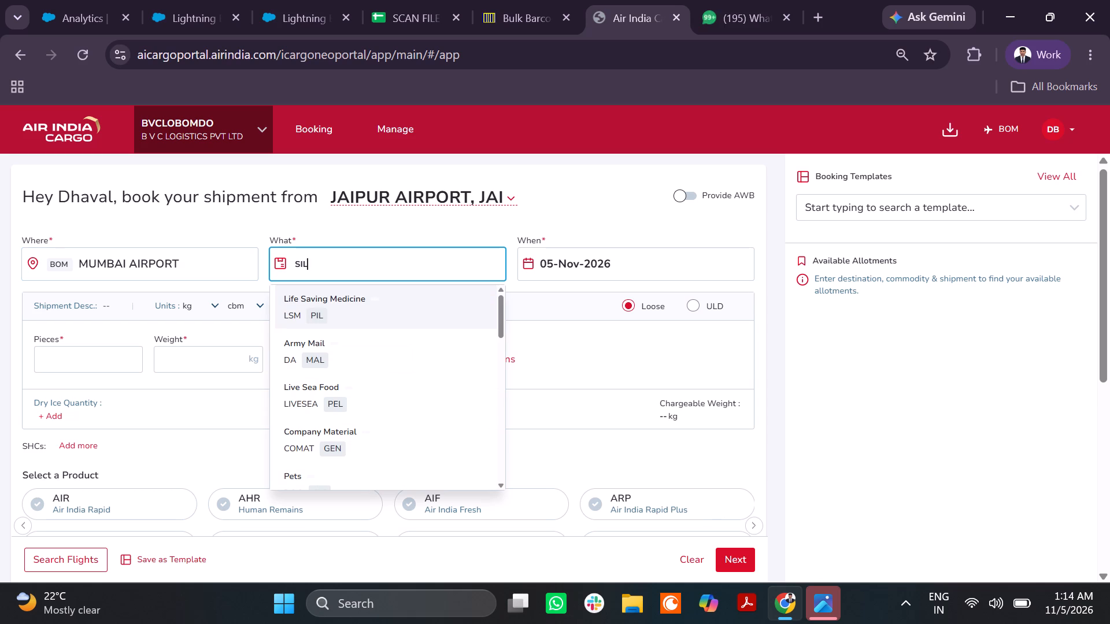
click(310, 313)
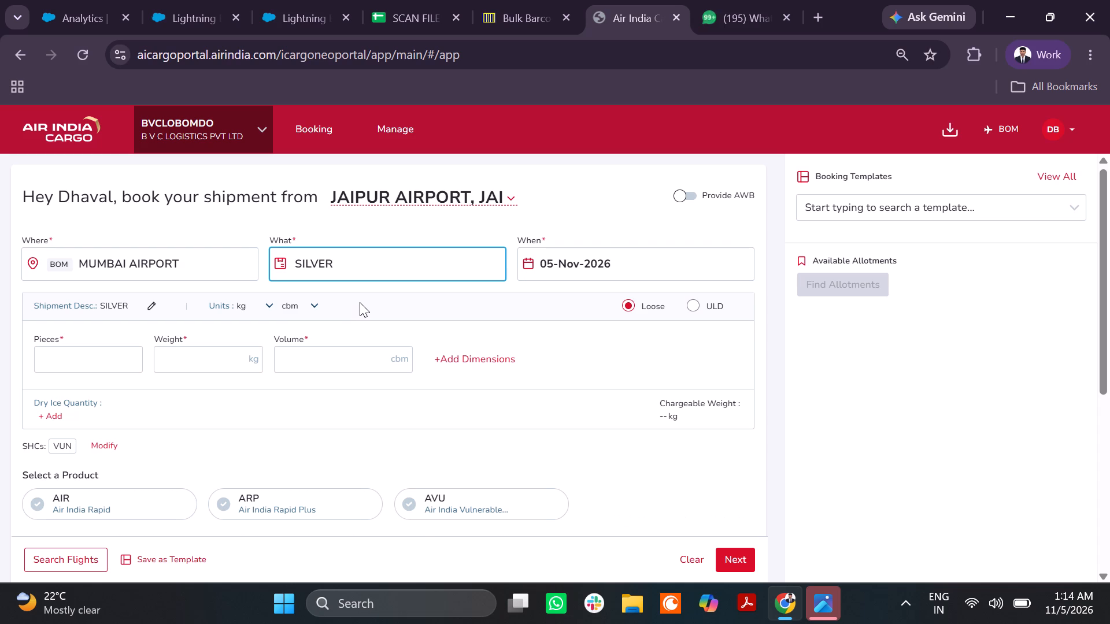
Set the silver shipment to 1 piece, 10 kg weight and 0.01 cbm volume.
click(111, 365)
key(1)
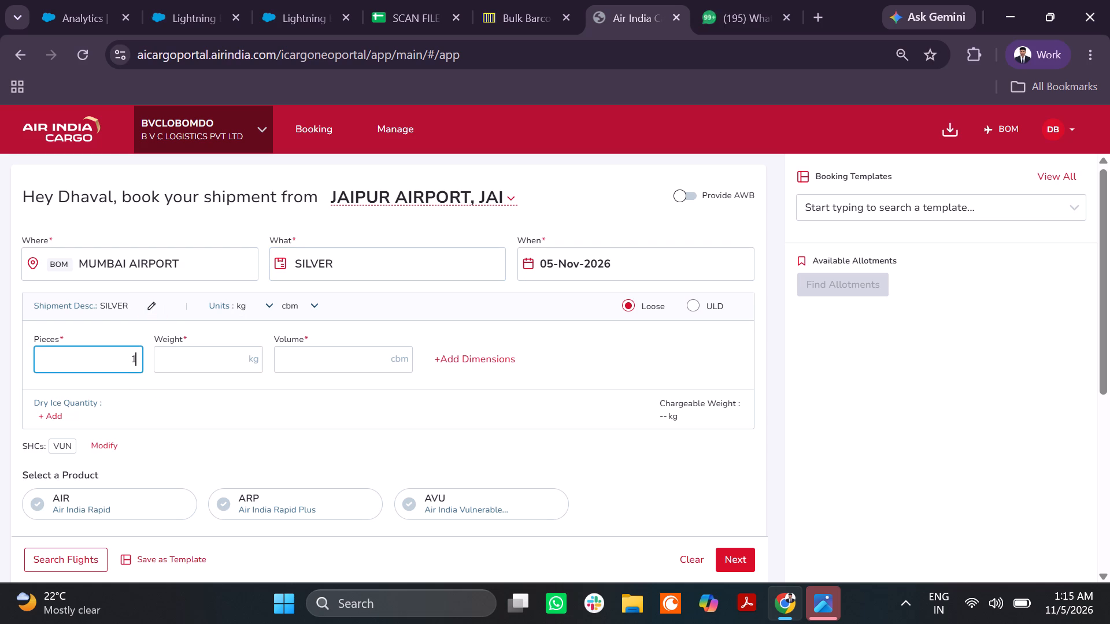
key(Tab)
text(10)
key(Tab)
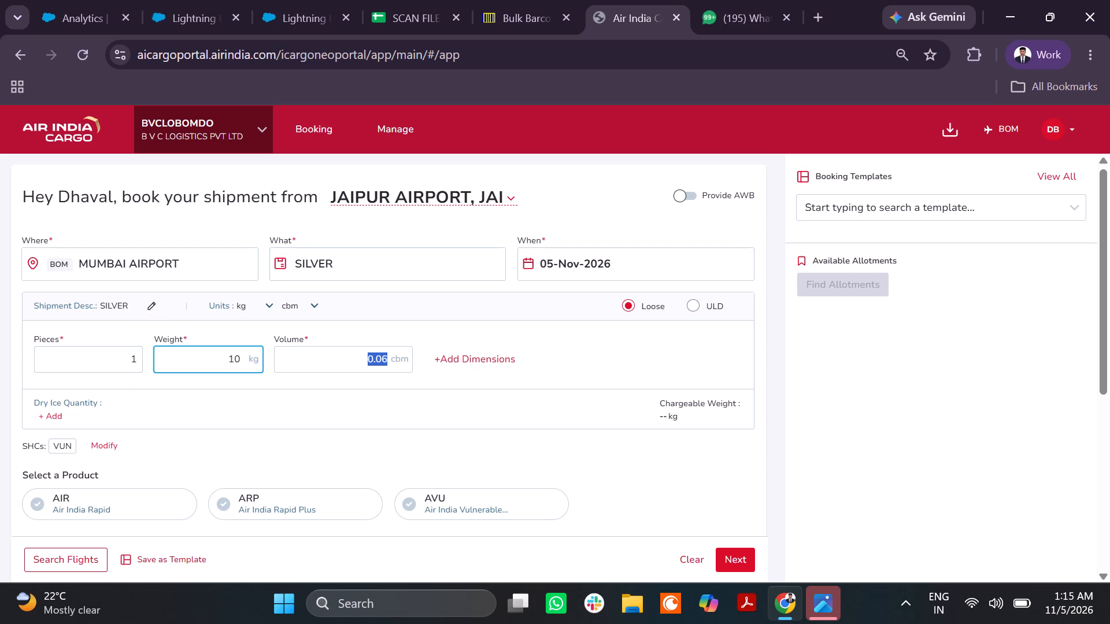
text(0.01)
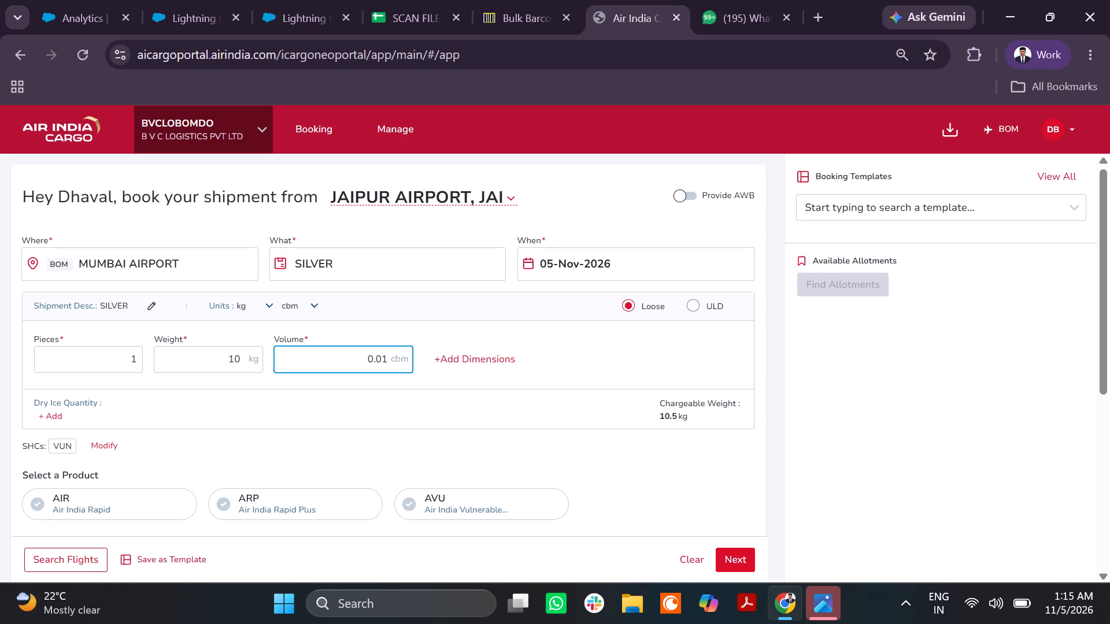
Add shipment dimensions for 1 piece of 10 kg with length, width and height each 0.01 cm.
click(467, 353)
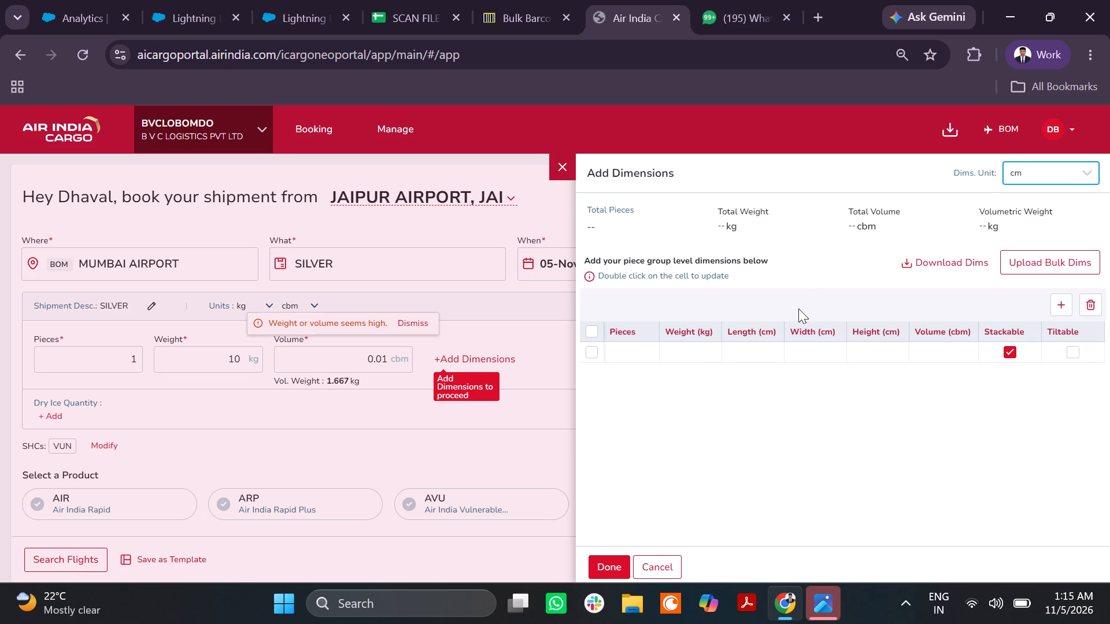
click(639, 351)
key(1)
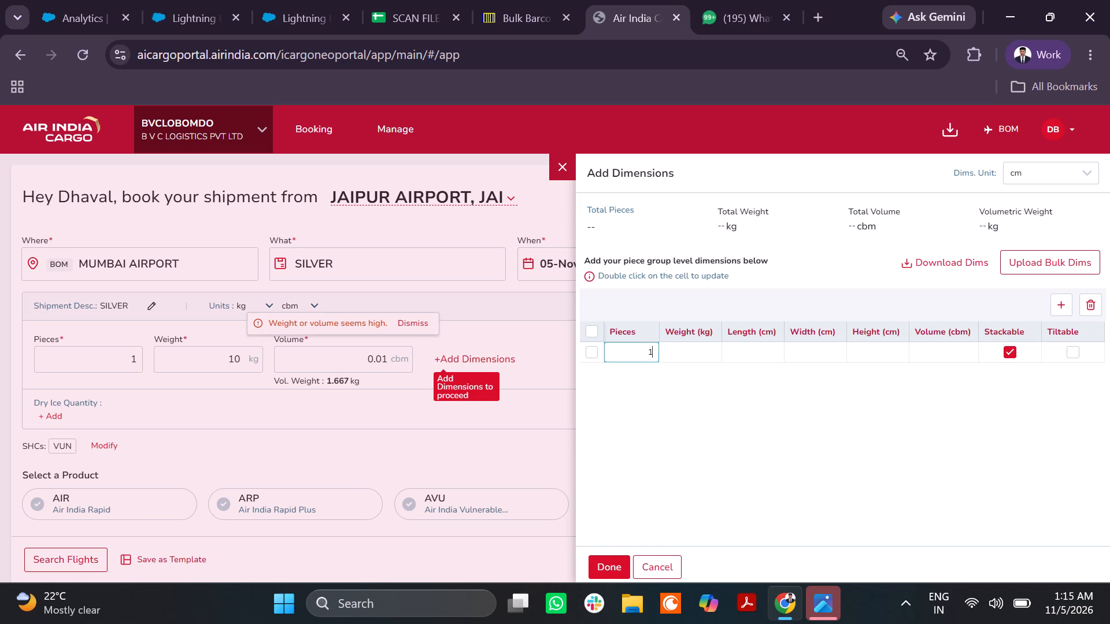
key(Tab)
text(10)
key(Tab)
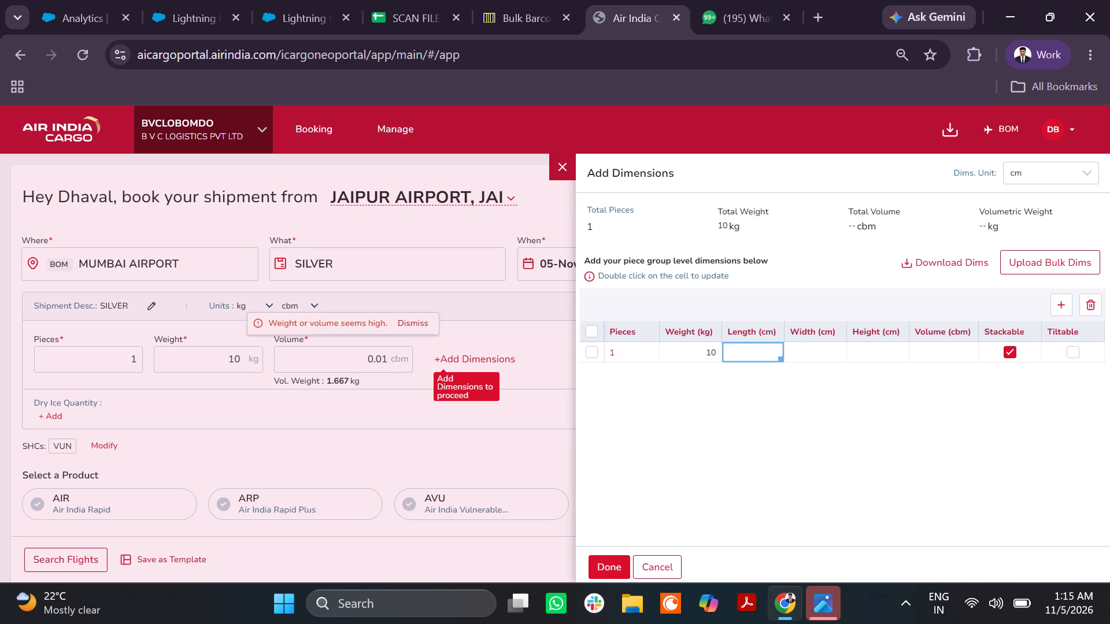
text(0.01)
key(Tab)
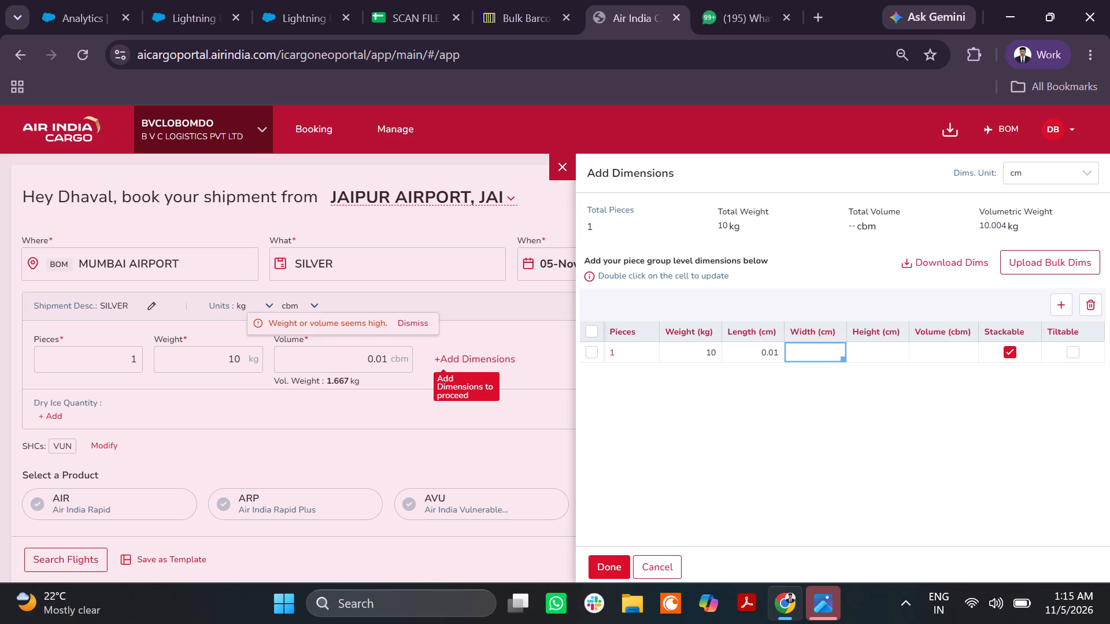
text(0.01)
key(Tab)
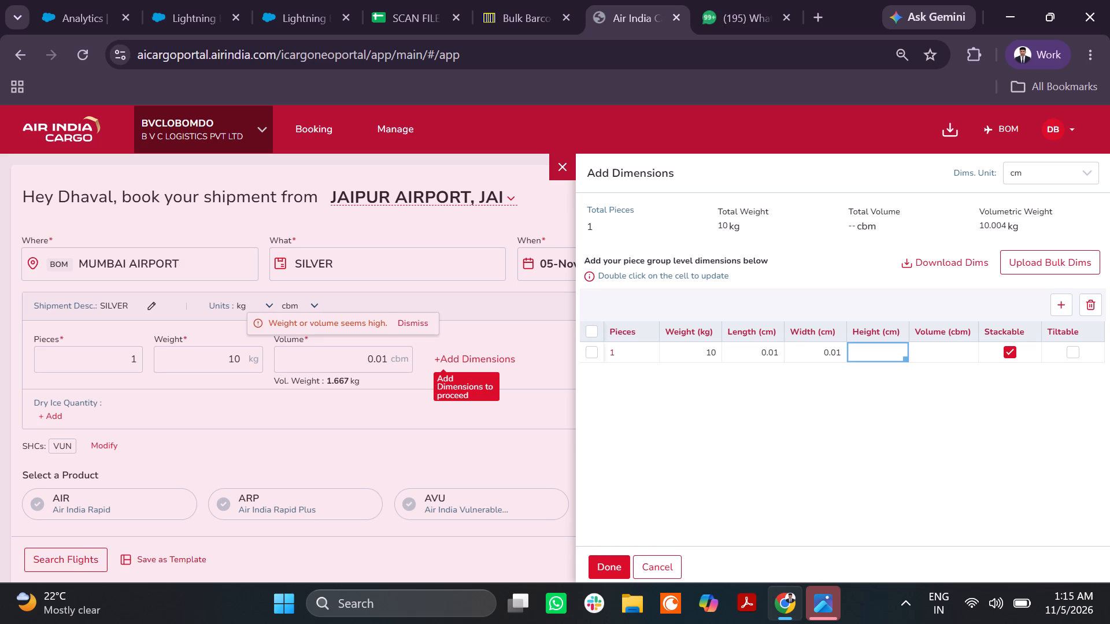
text(0.01)
key(Tab)
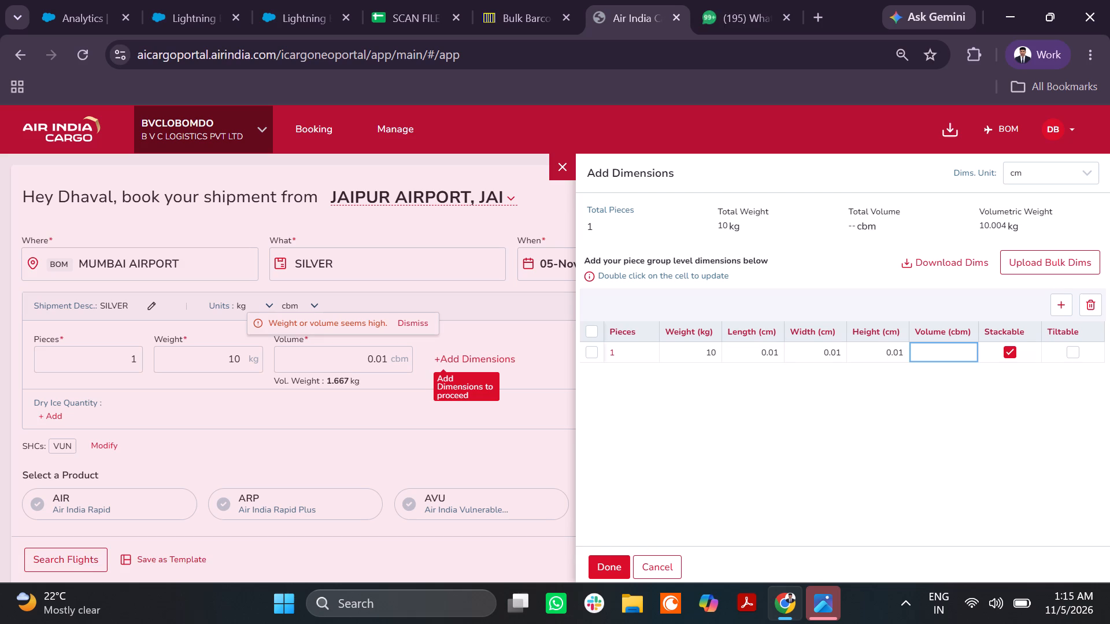
click(602, 559)
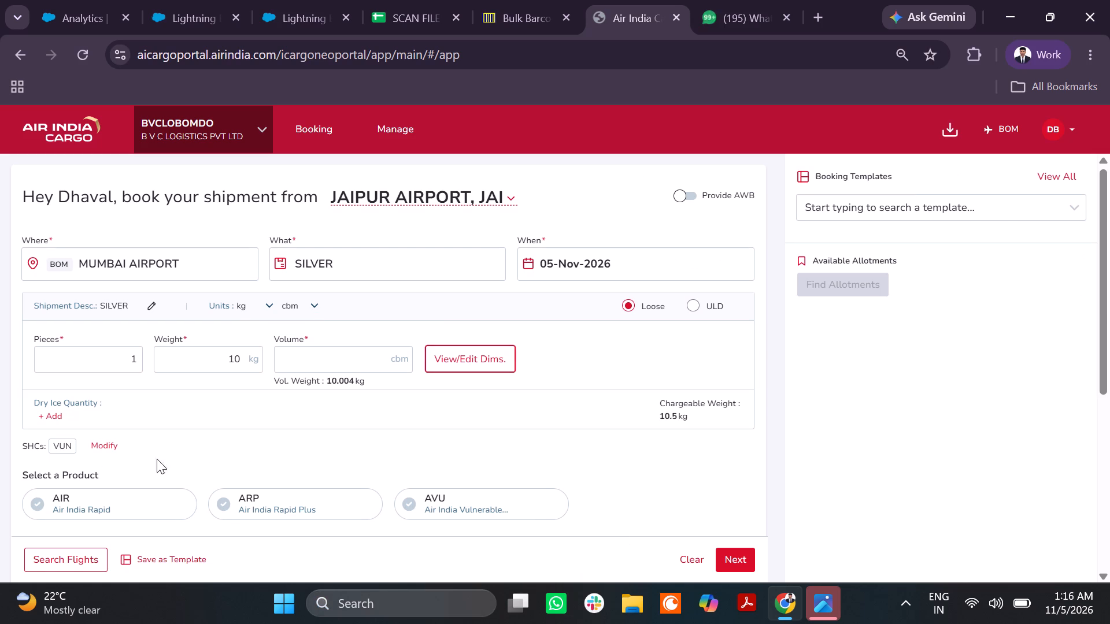
Select AIR (Air India Rapid) as the shipment's product.
click(50, 500)
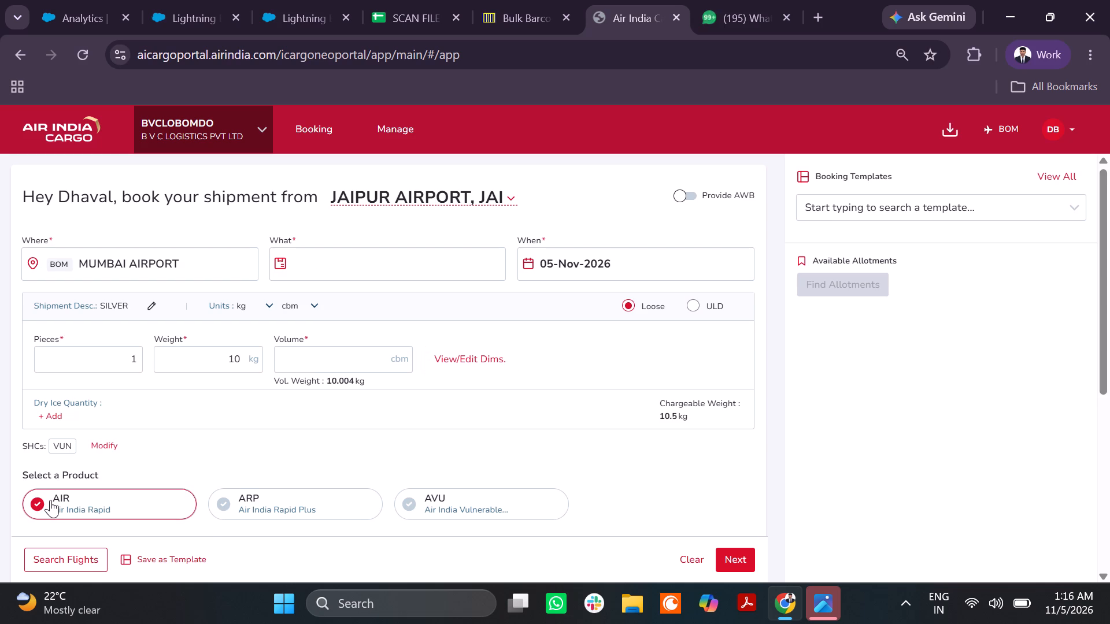
Enter flight AI 0414 on 05-Nov-2026 from JAI to BOM in the flight details.
scroll(50, 500, down, 3)
click(53, 457)
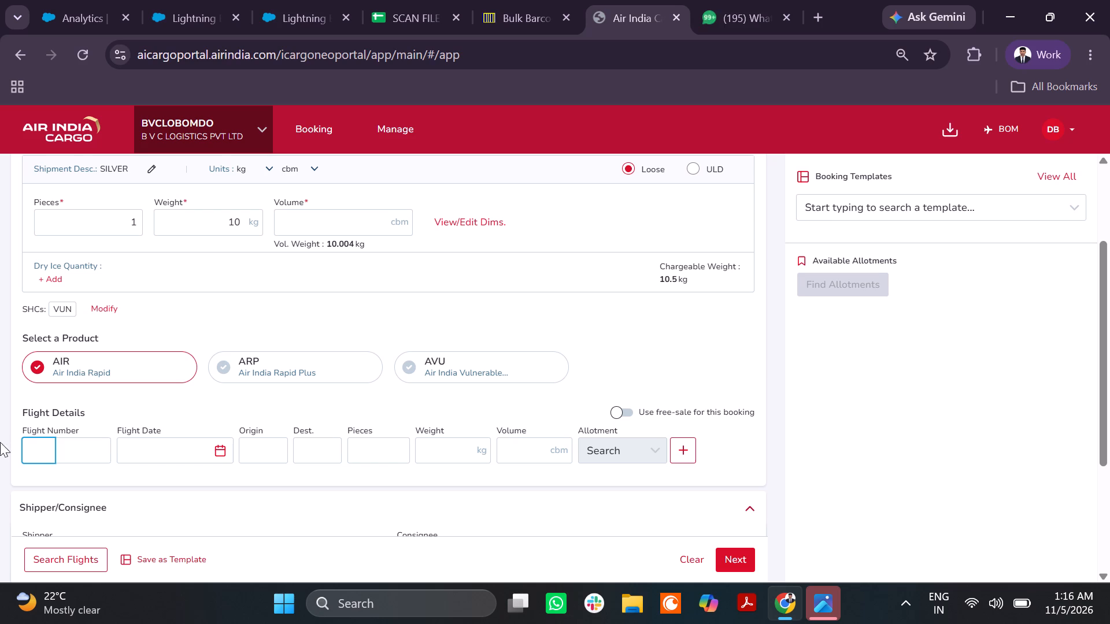
text(AO)
key(BackSpace)
key(i)
key(Tab)
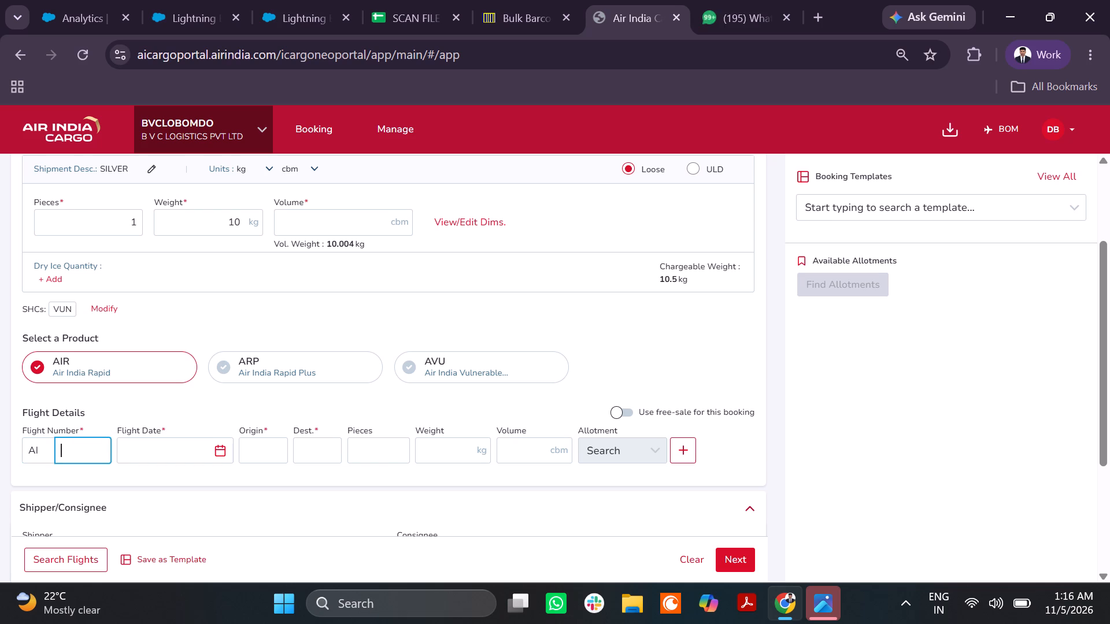
key(0)
text(414)
click(204, 452)
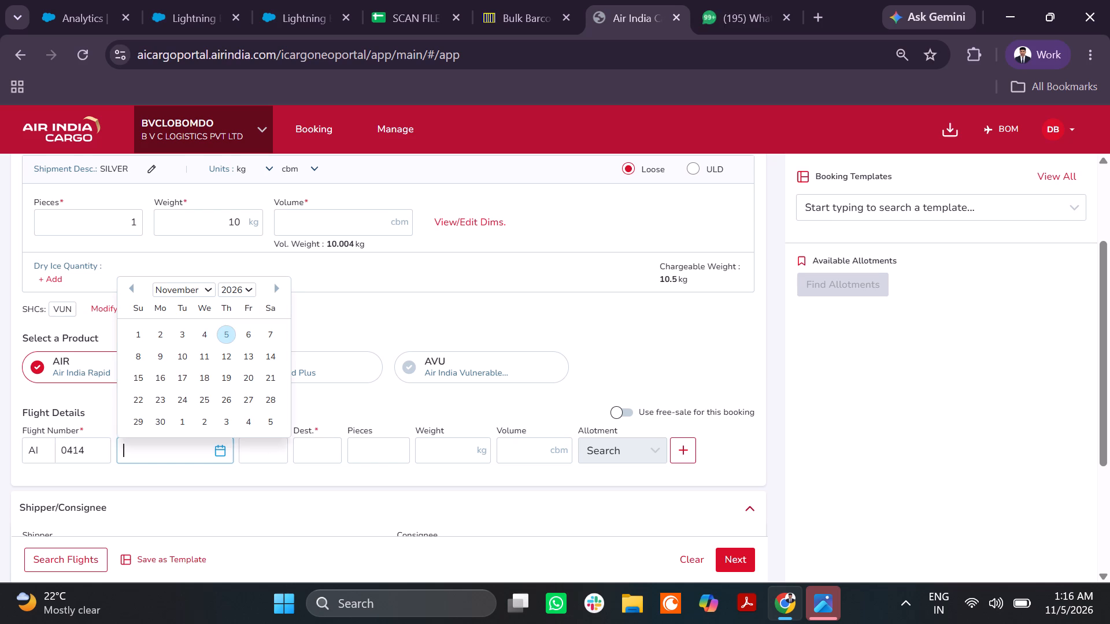
click(231, 334)
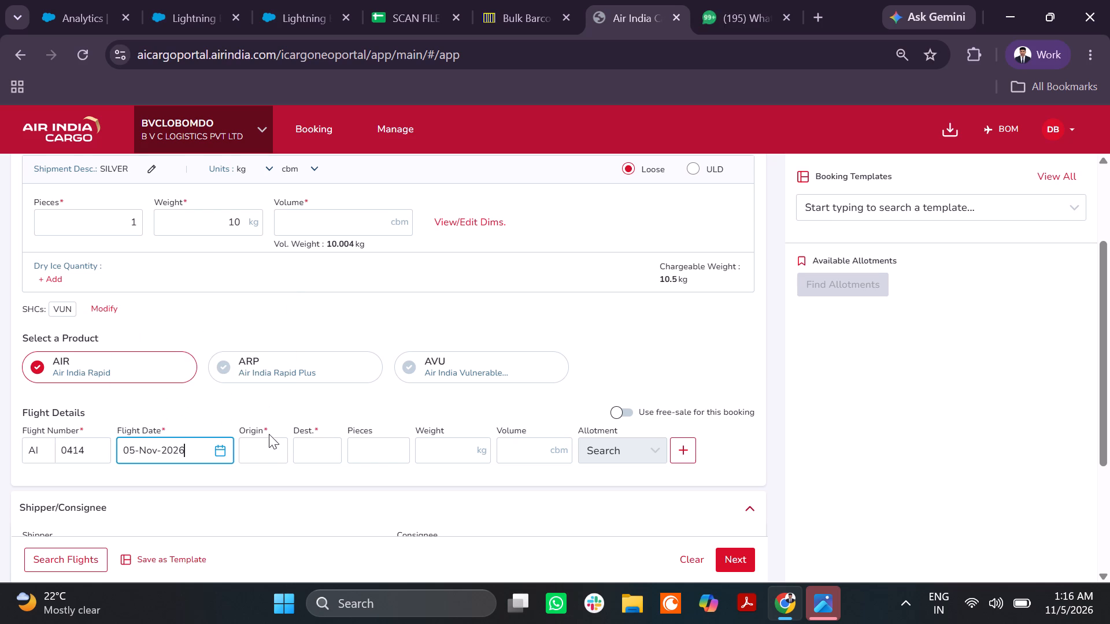
click(262, 451)
text(JA)
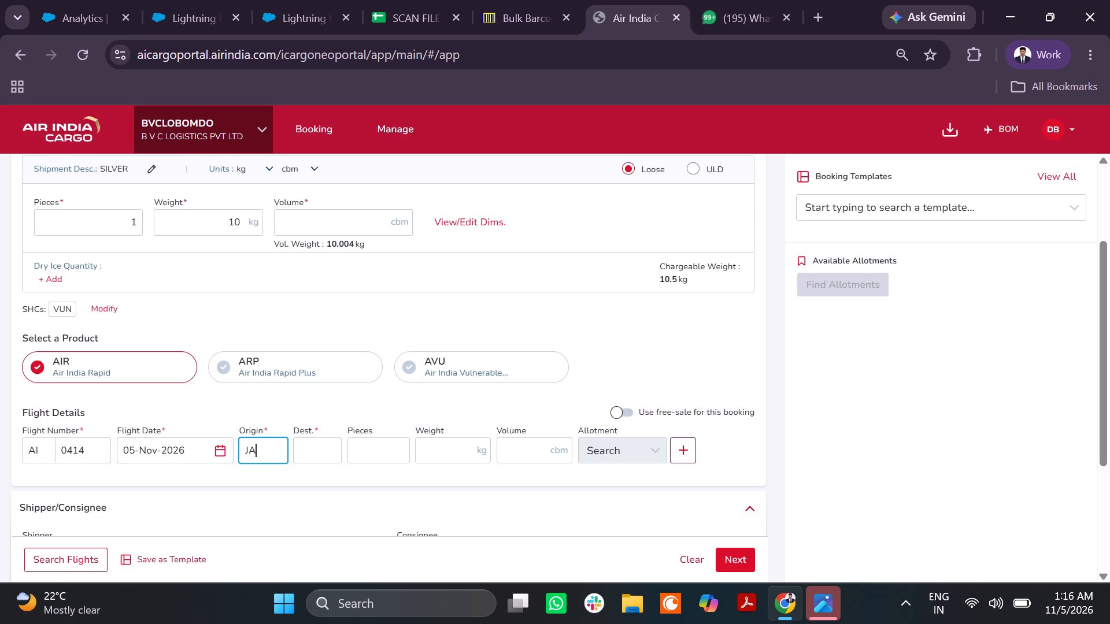
key(i)
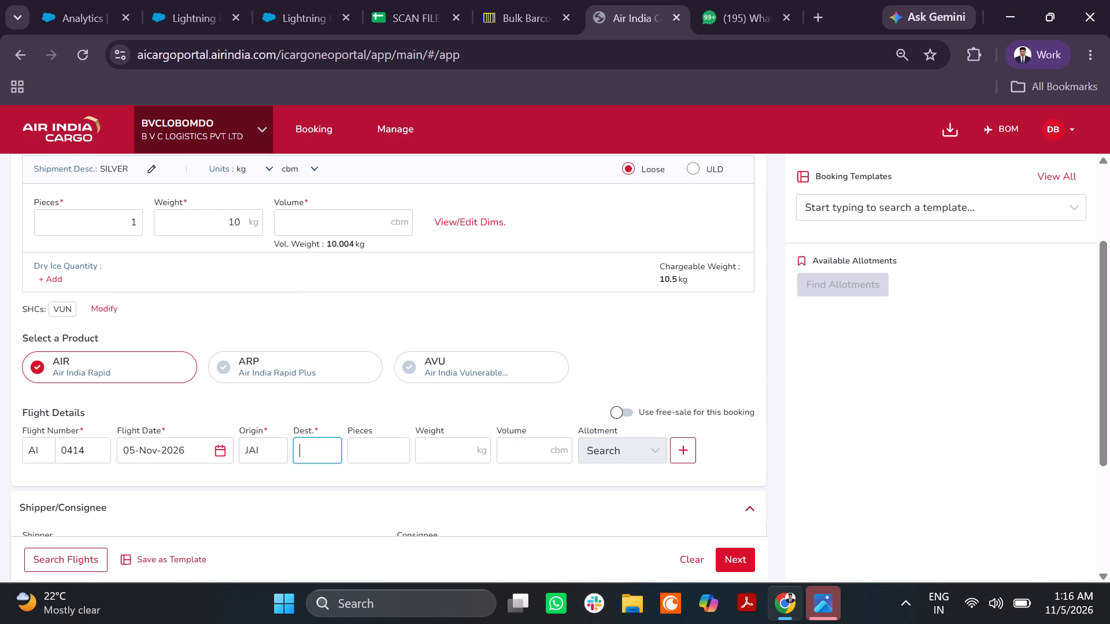
text(BOM)
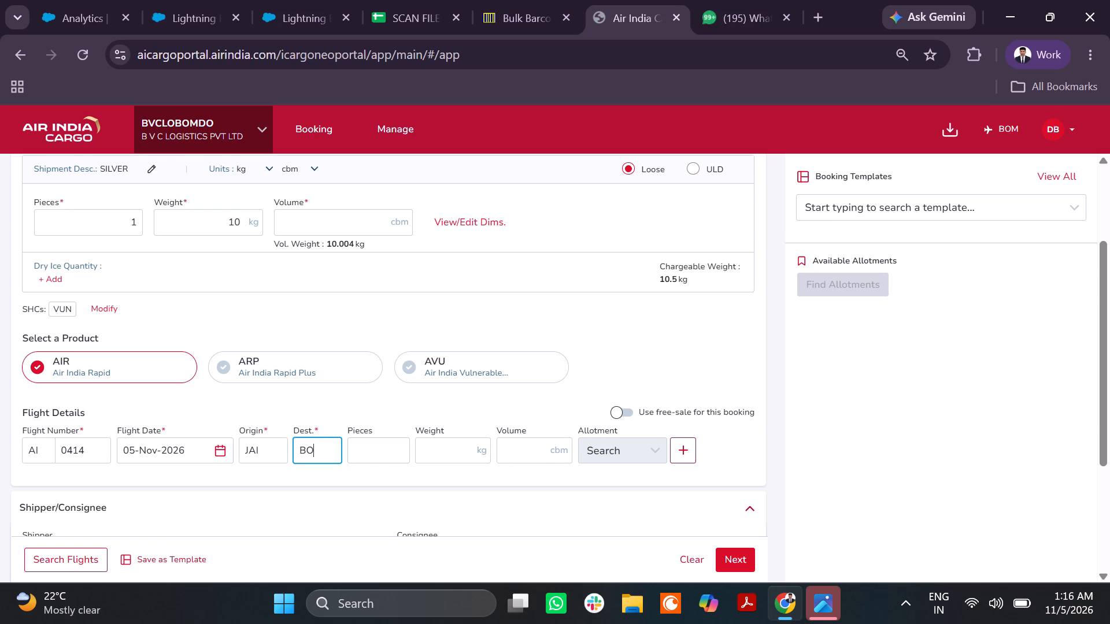
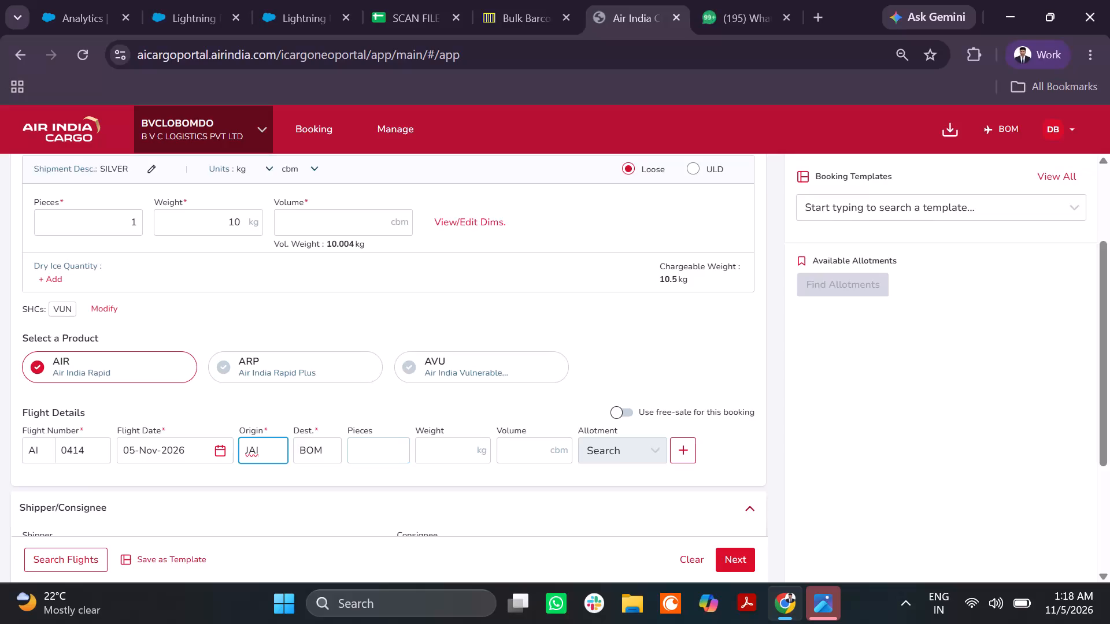
Set the AI 0414 flight line to 1 piece, 10 kg weight and 0.01 cbm volume.
click(386, 450)
key(1)
key(Tab)
text(10)
key(Tab)
key(1)
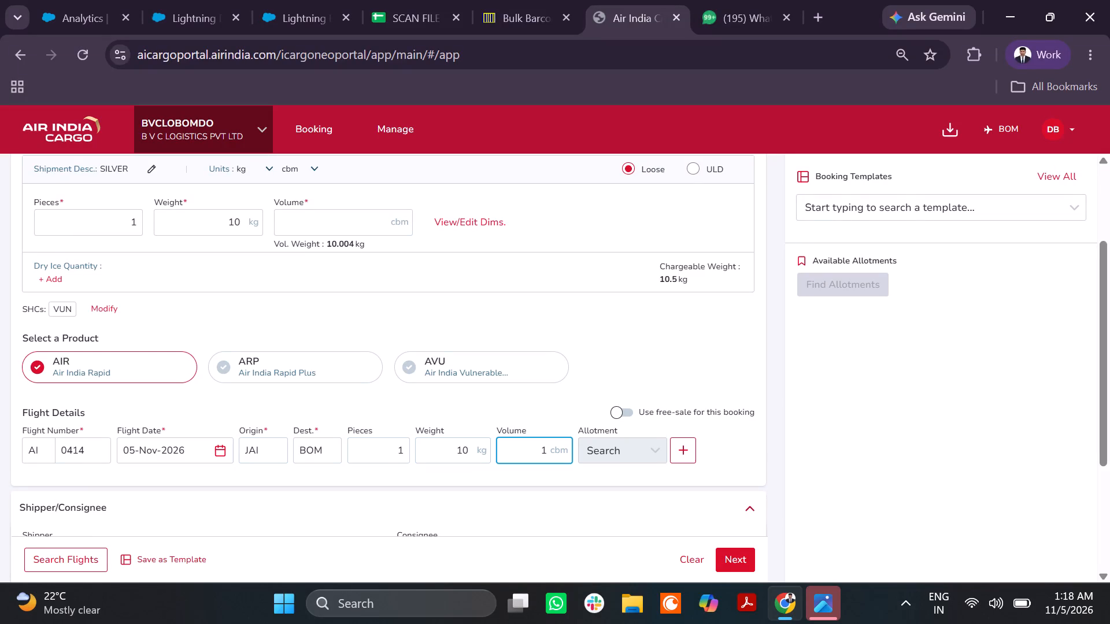
key(BackSpace)
text(0.)
text(01)
Set B V C LOGISTICS PVT LTD (BVCLOBOMDO) as both the shipper and the consignee.
scroll(386, 450, down, 2)
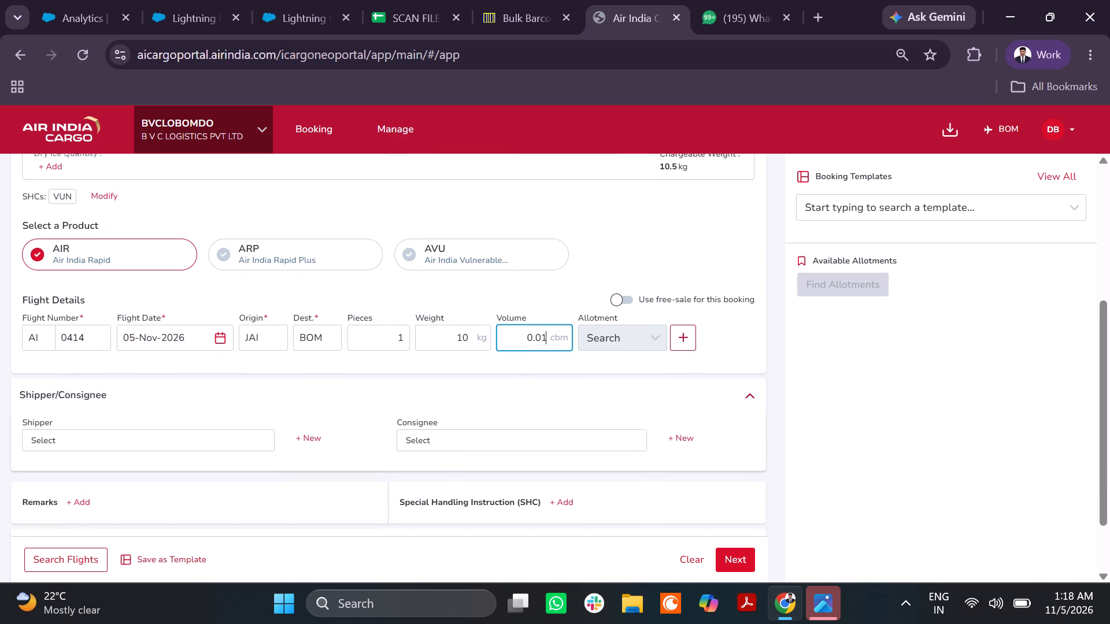
click(173, 437)
click(173, 437)
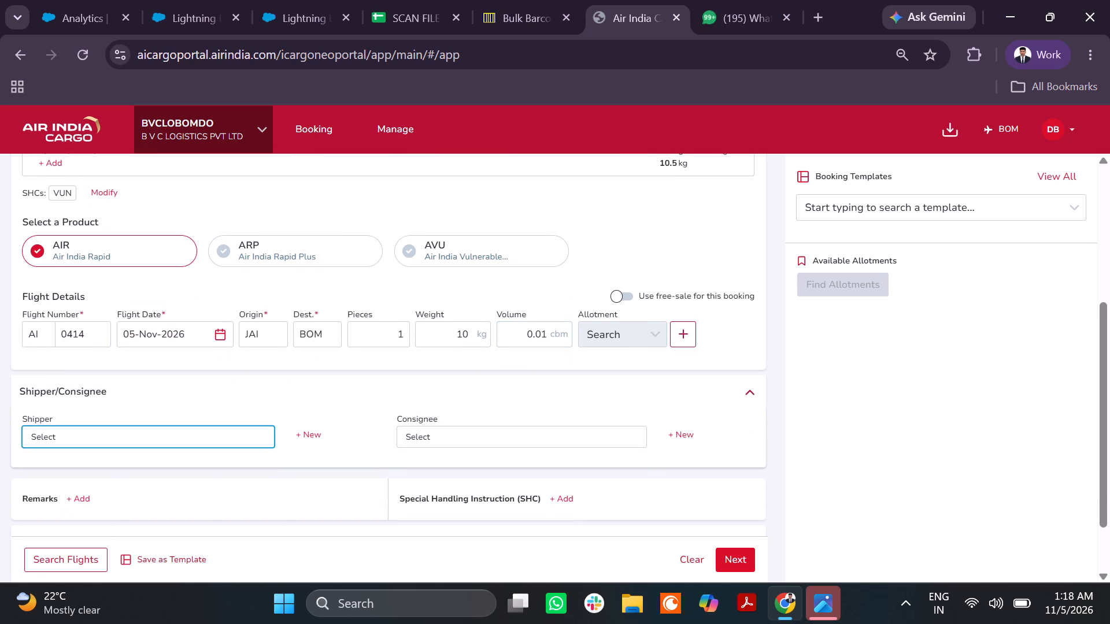
text(BVC)
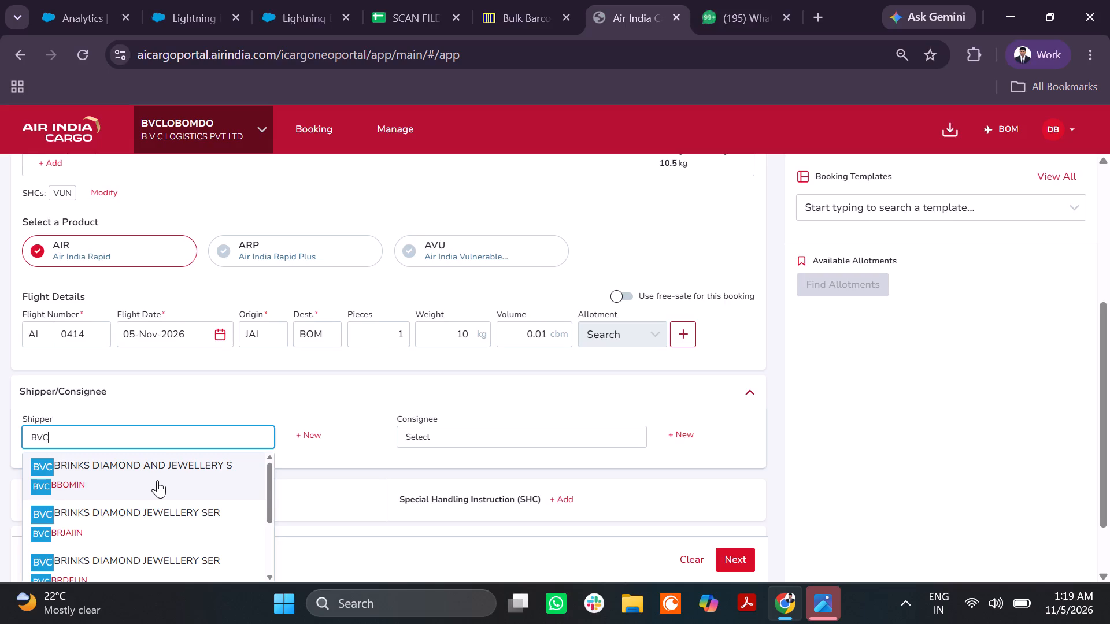
scroll(157, 481, down, 8)
click(143, 553)
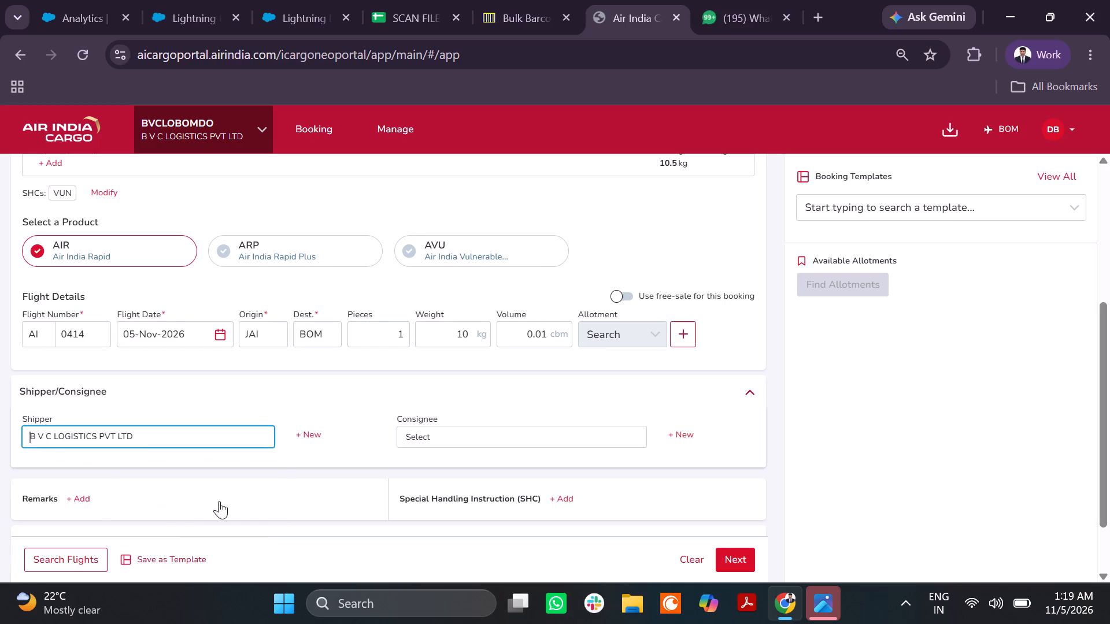
click(458, 433)
text(BVC)
scroll(499, 506, down, 5)
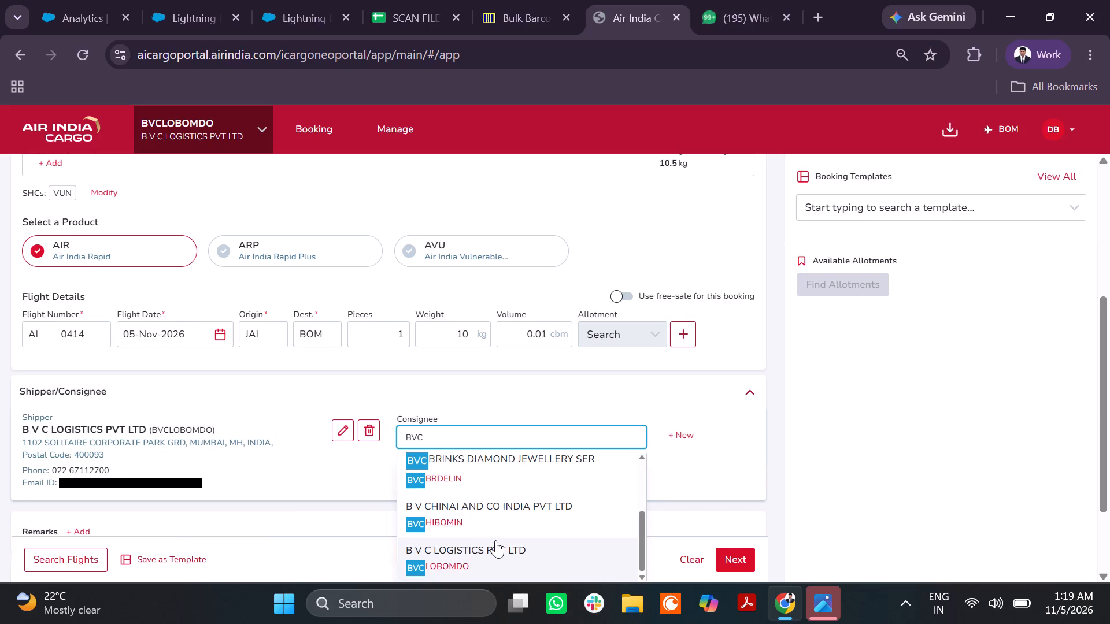
click(495, 543)
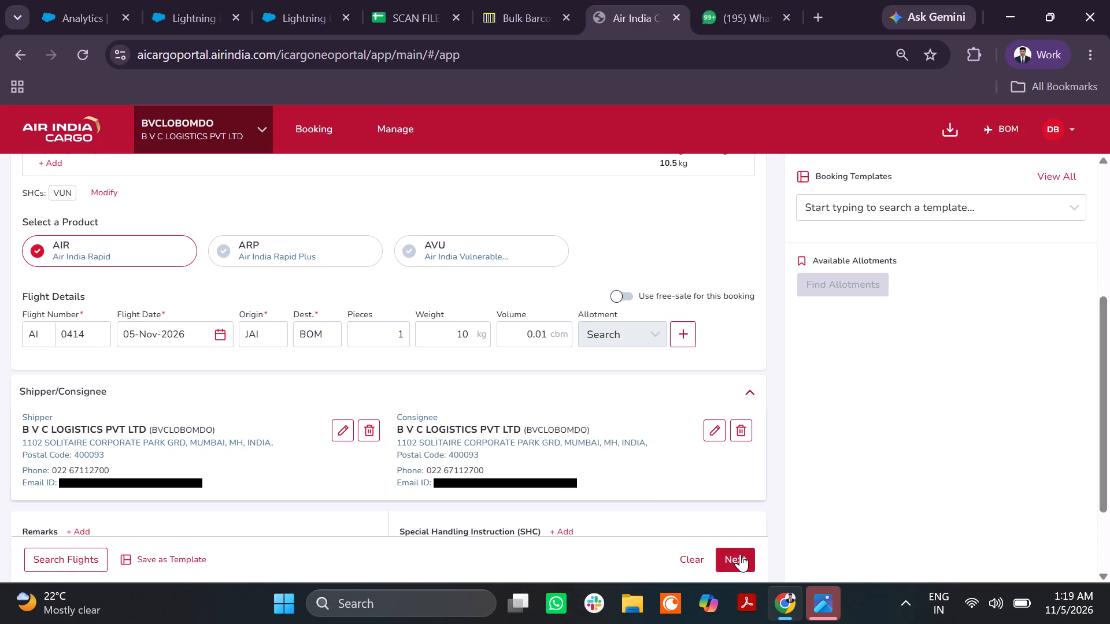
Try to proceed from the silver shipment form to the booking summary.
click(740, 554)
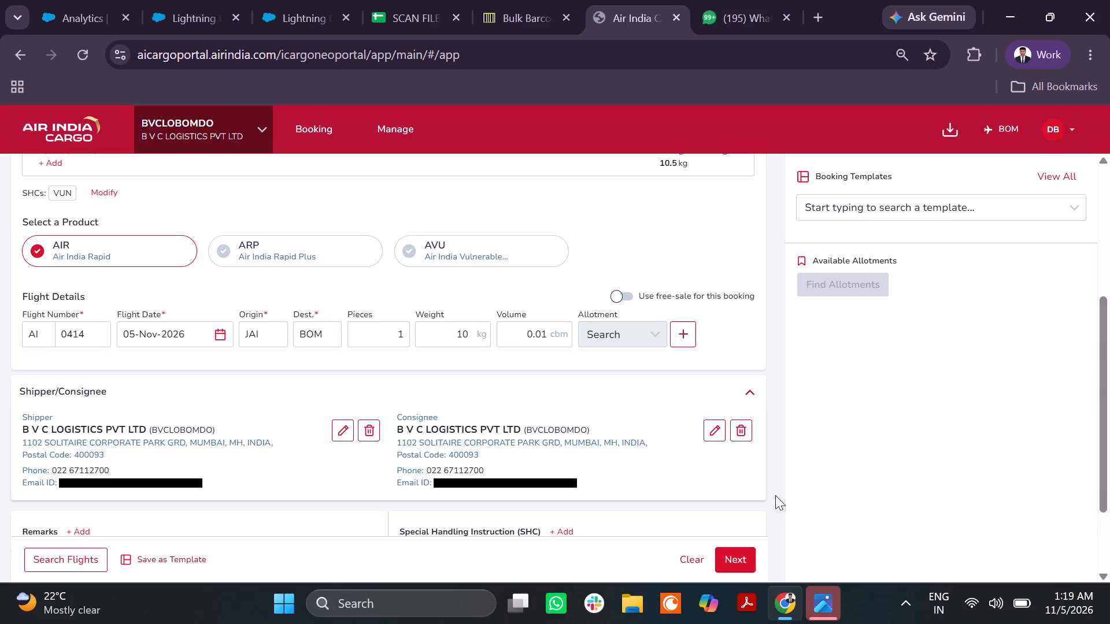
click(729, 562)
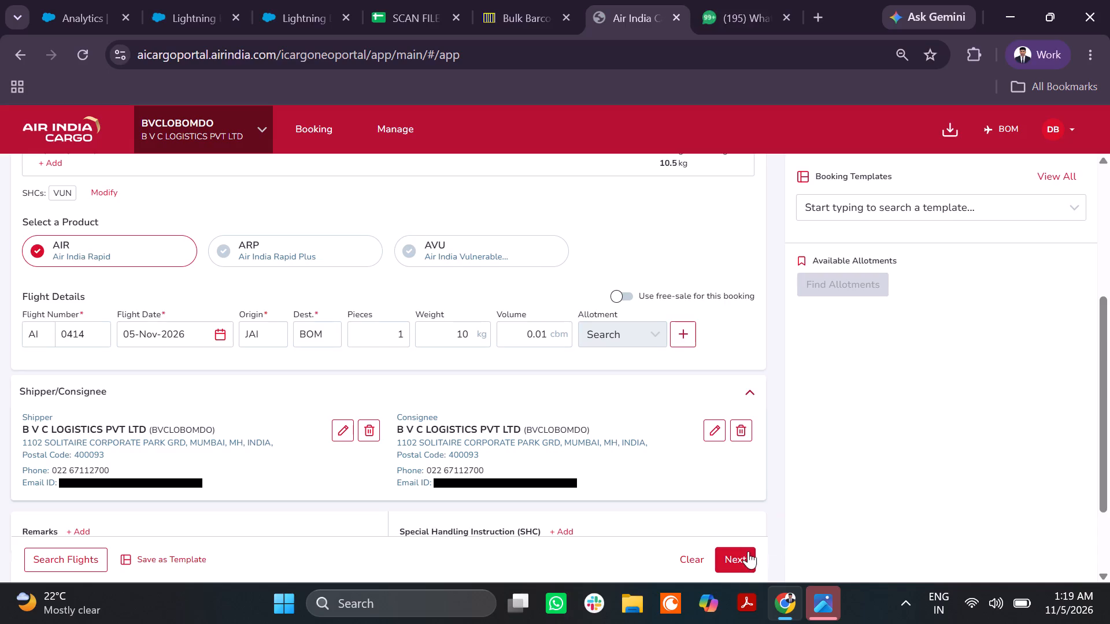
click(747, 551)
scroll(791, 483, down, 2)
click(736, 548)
Set the silver shipment's volume to 0.01 cbm and proceed to the booking summary.
scroll(621, 377, up, 4)
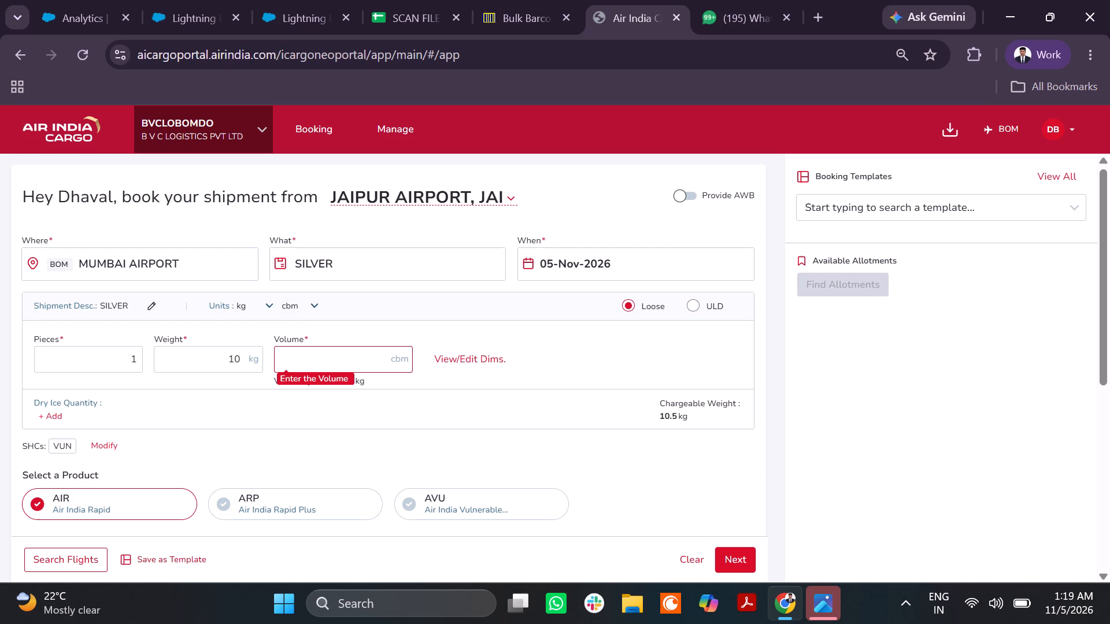
click(379, 358)
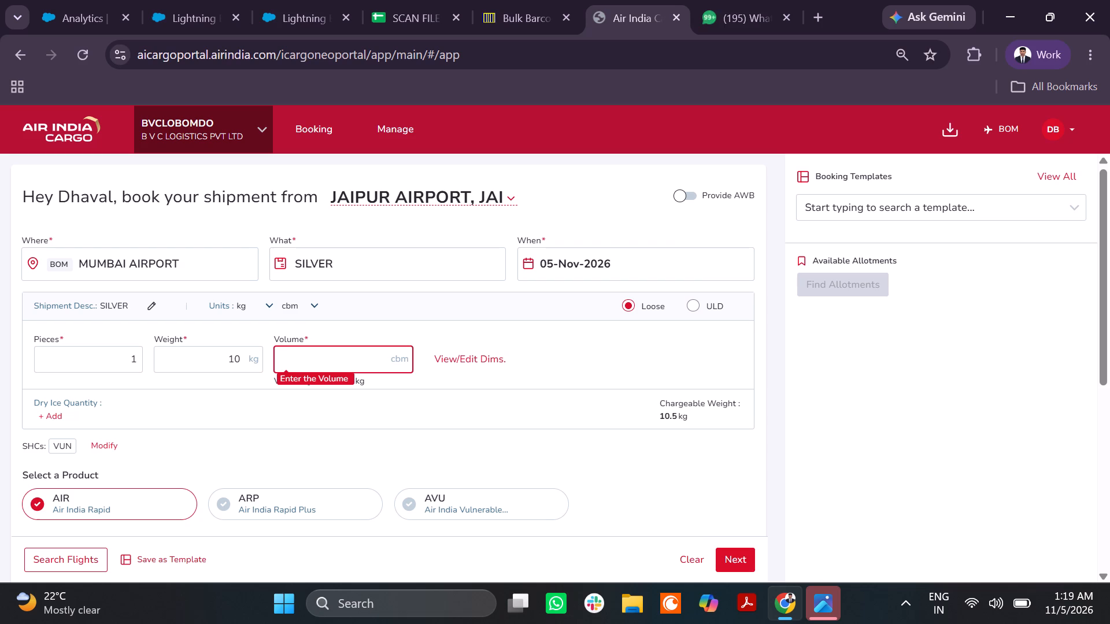
text(0.01)
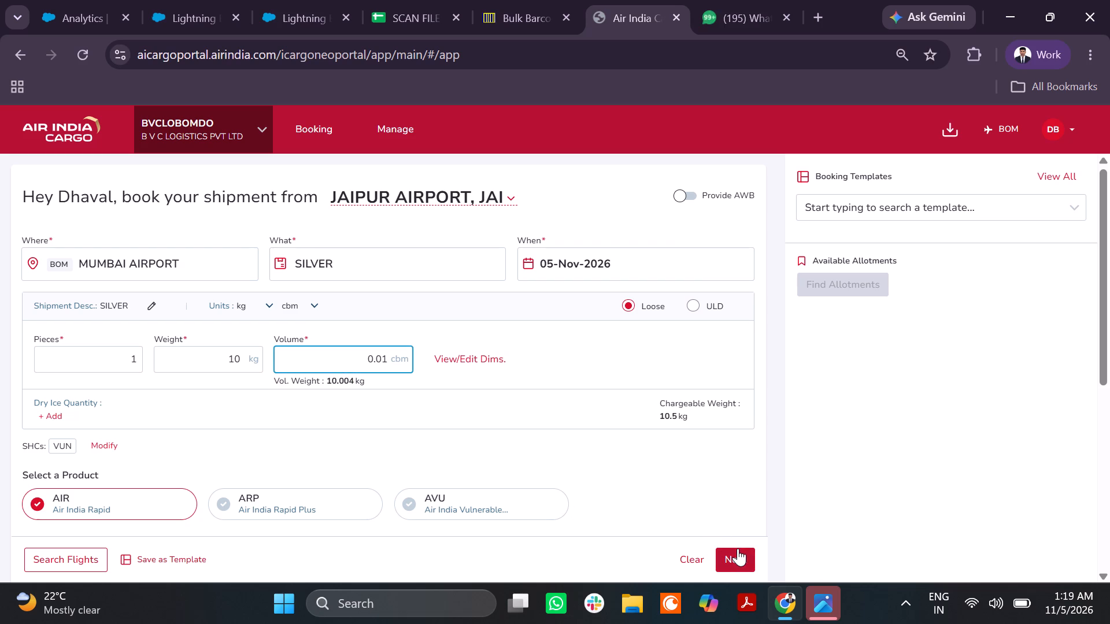
click(738, 548)
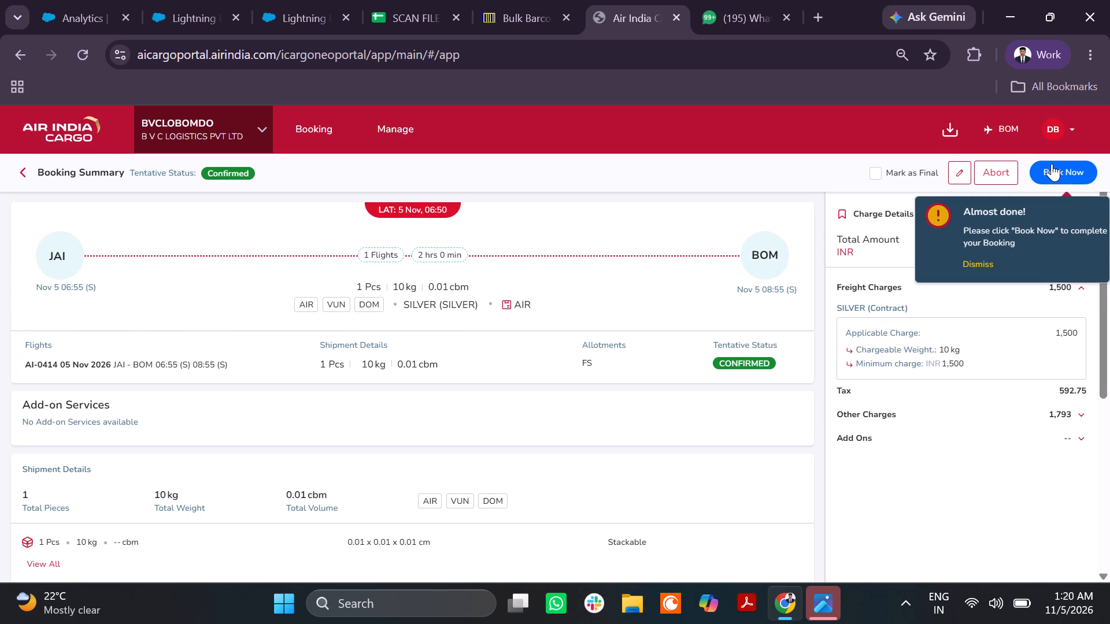
Submit the silver shipment booking from the booking summary.
click(1052, 164)
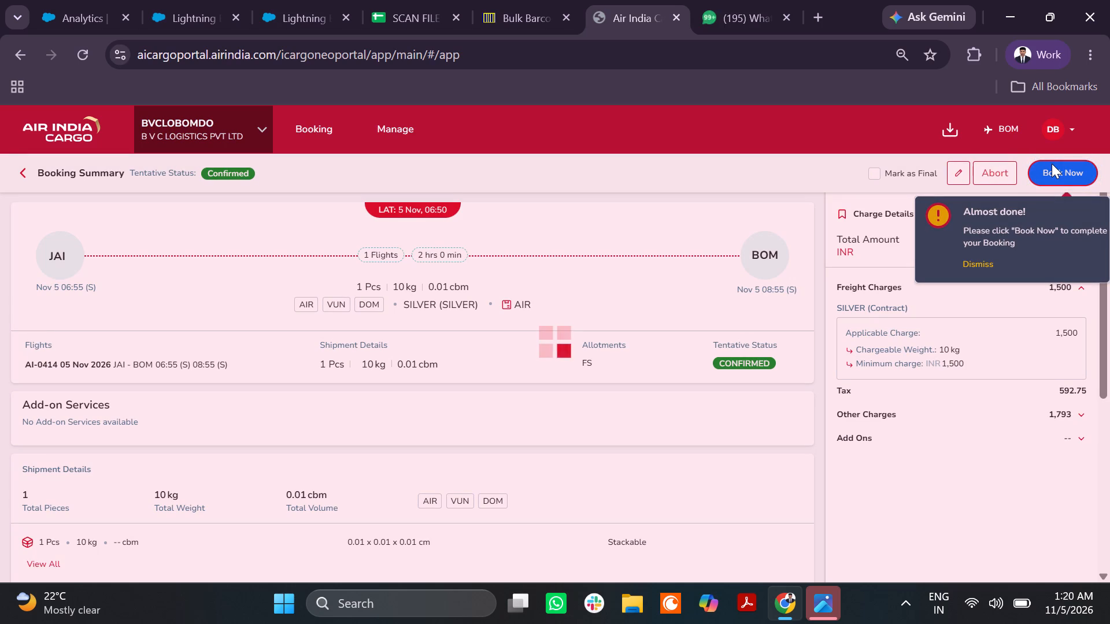
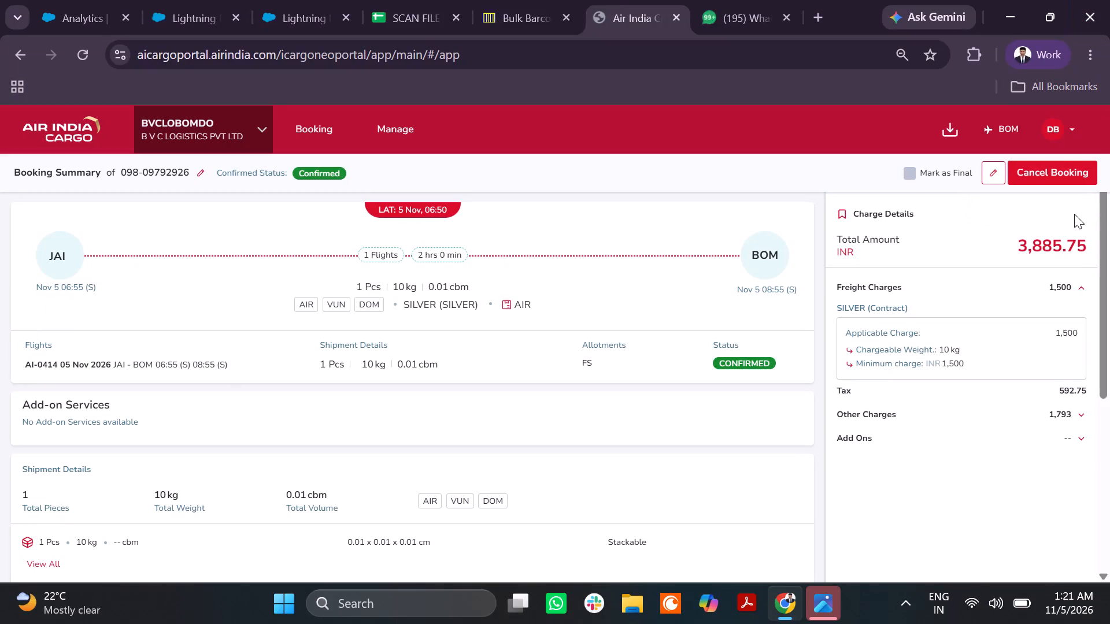
scroll(564, 301, up, 2)
key(shift+super+s)
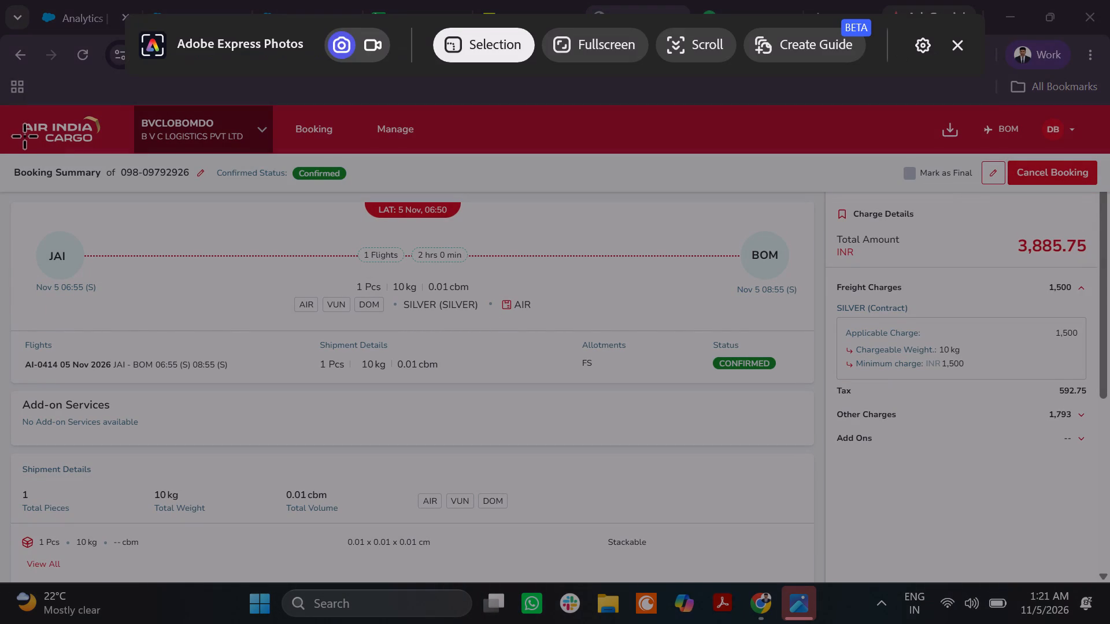
drag(13, 124, 172, 355)
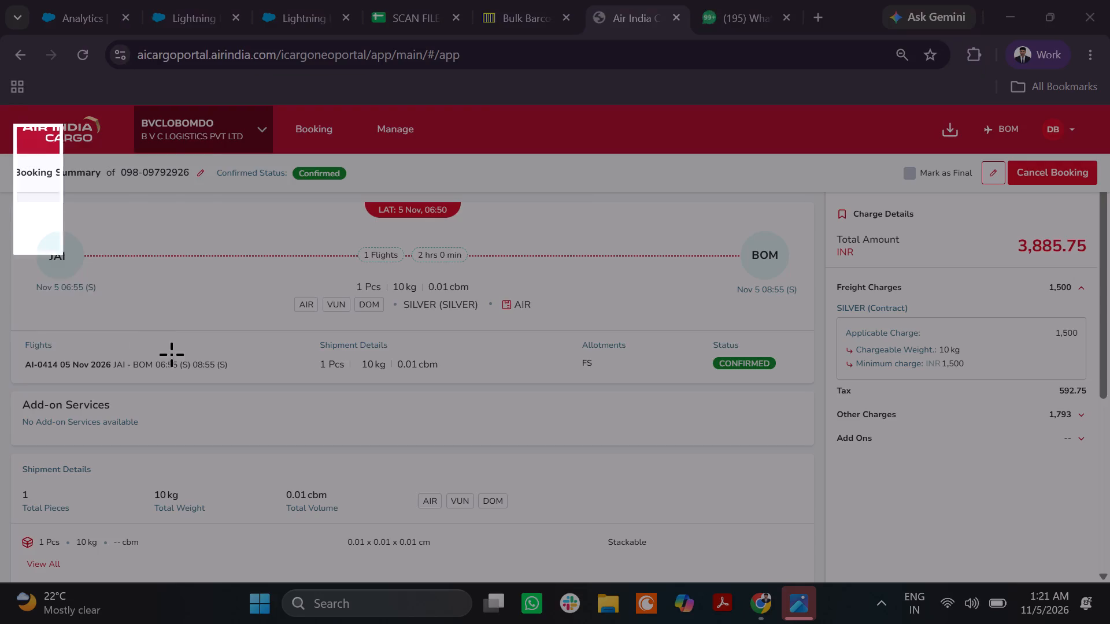
drag(172, 355, 811, 476)
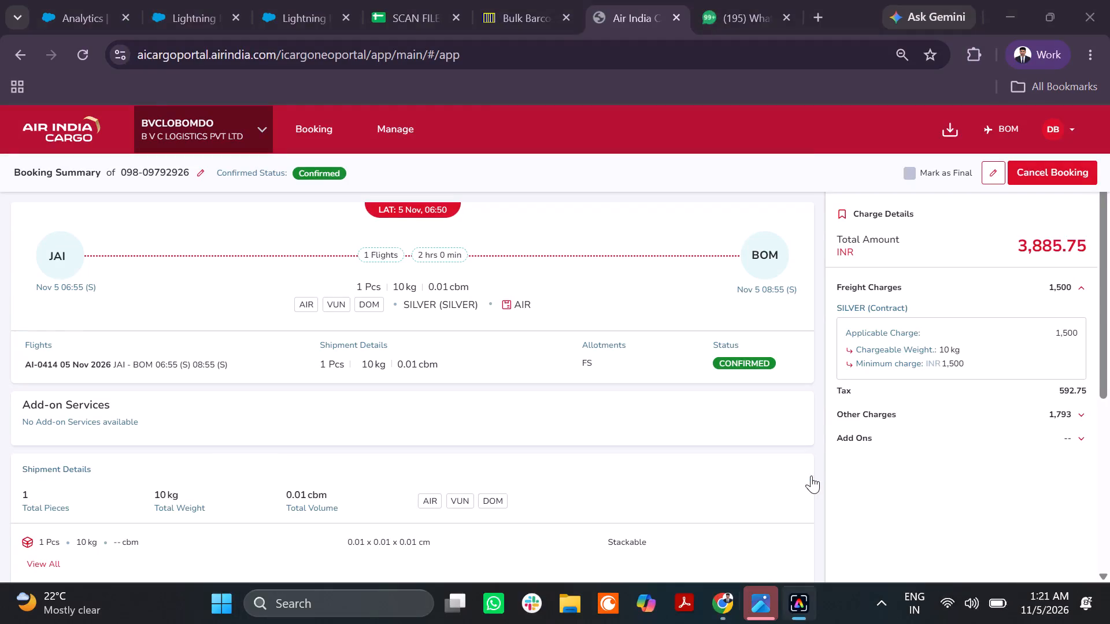